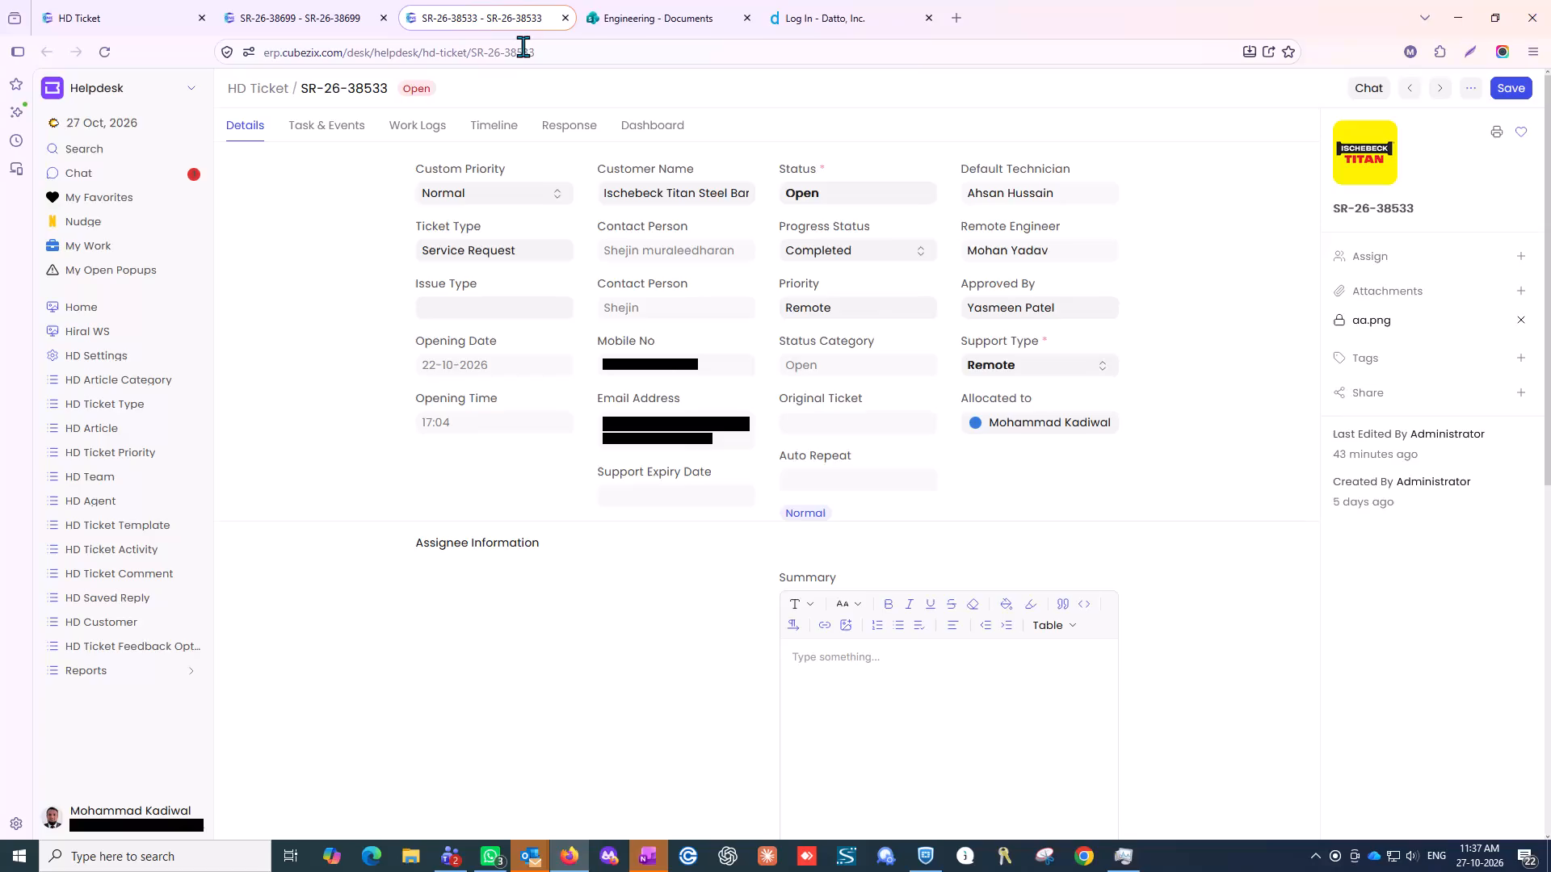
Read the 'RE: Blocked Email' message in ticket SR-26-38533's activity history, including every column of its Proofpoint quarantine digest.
click(315, 132)
scroll(860, 446, down, 5)
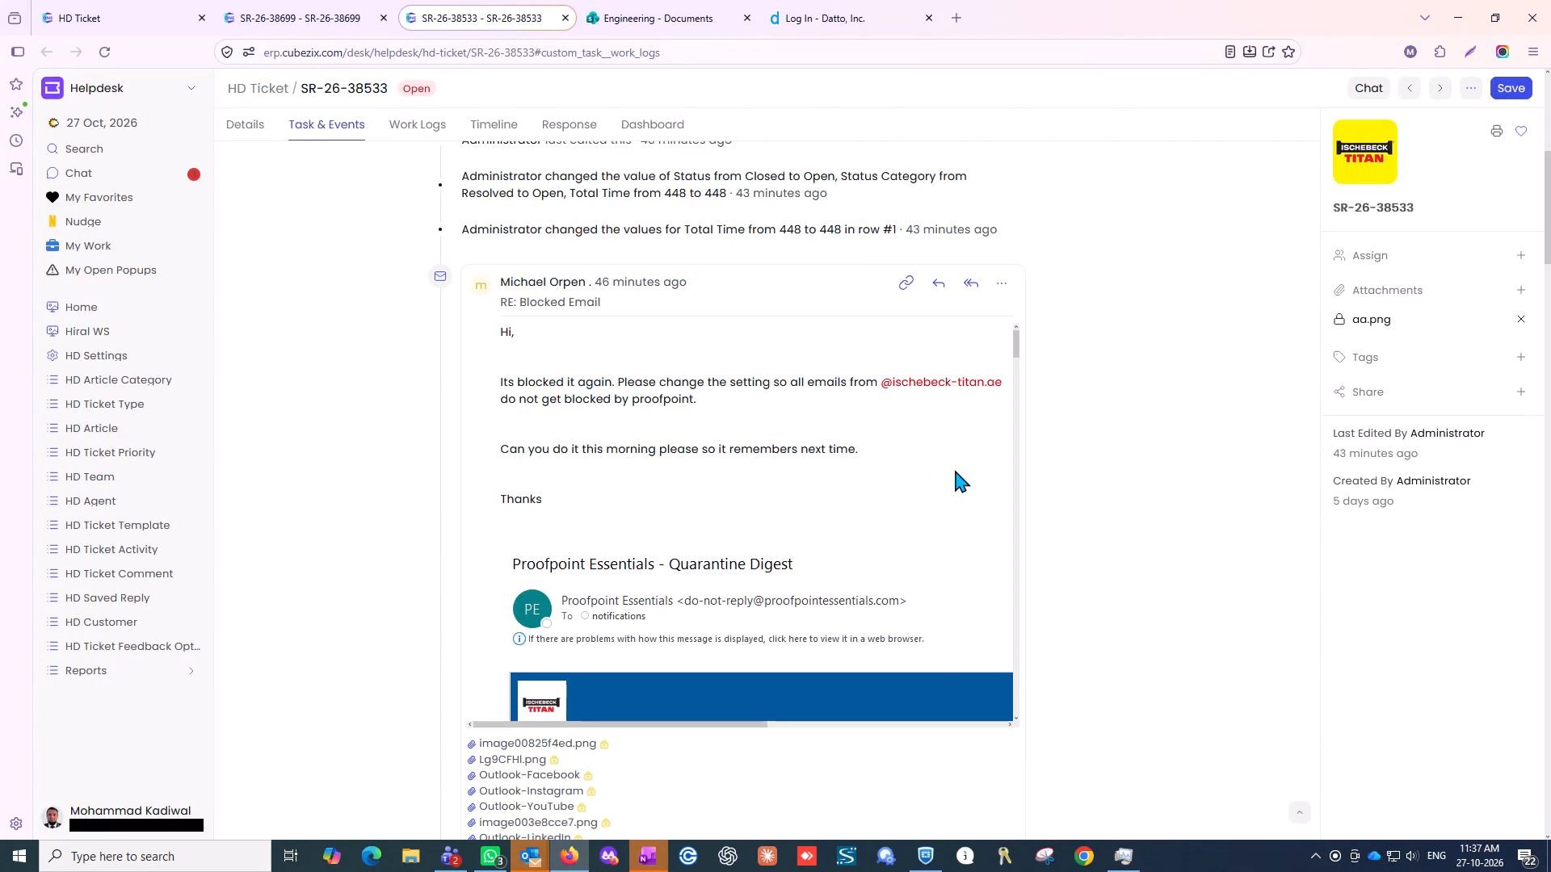
scroll(855, 434, down, 7)
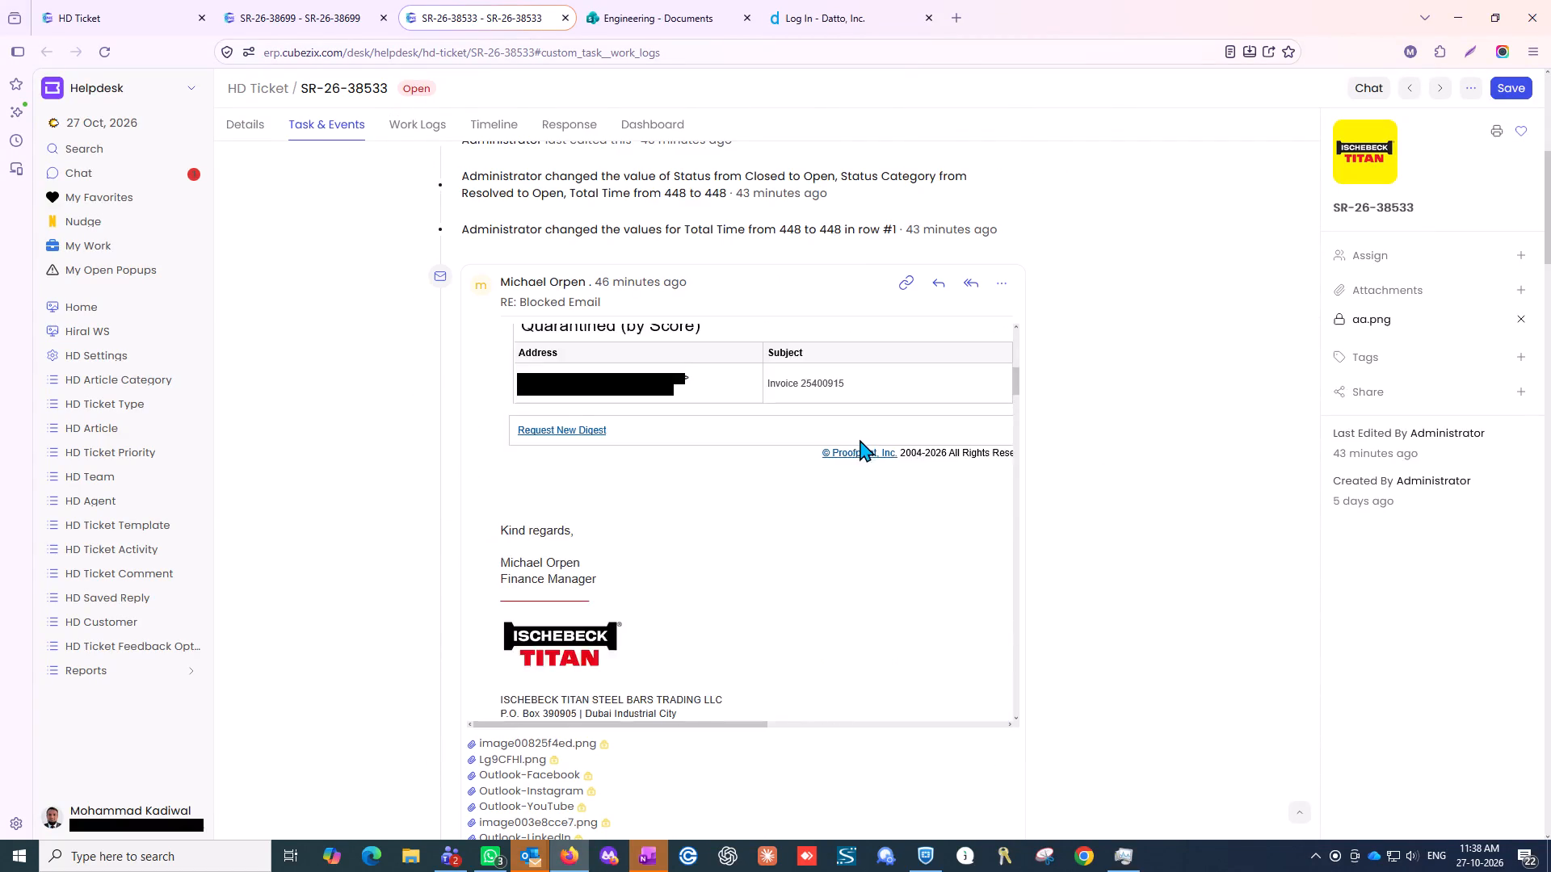
scroll(860, 439, down, 3)
scroll(868, 440, up, 6)
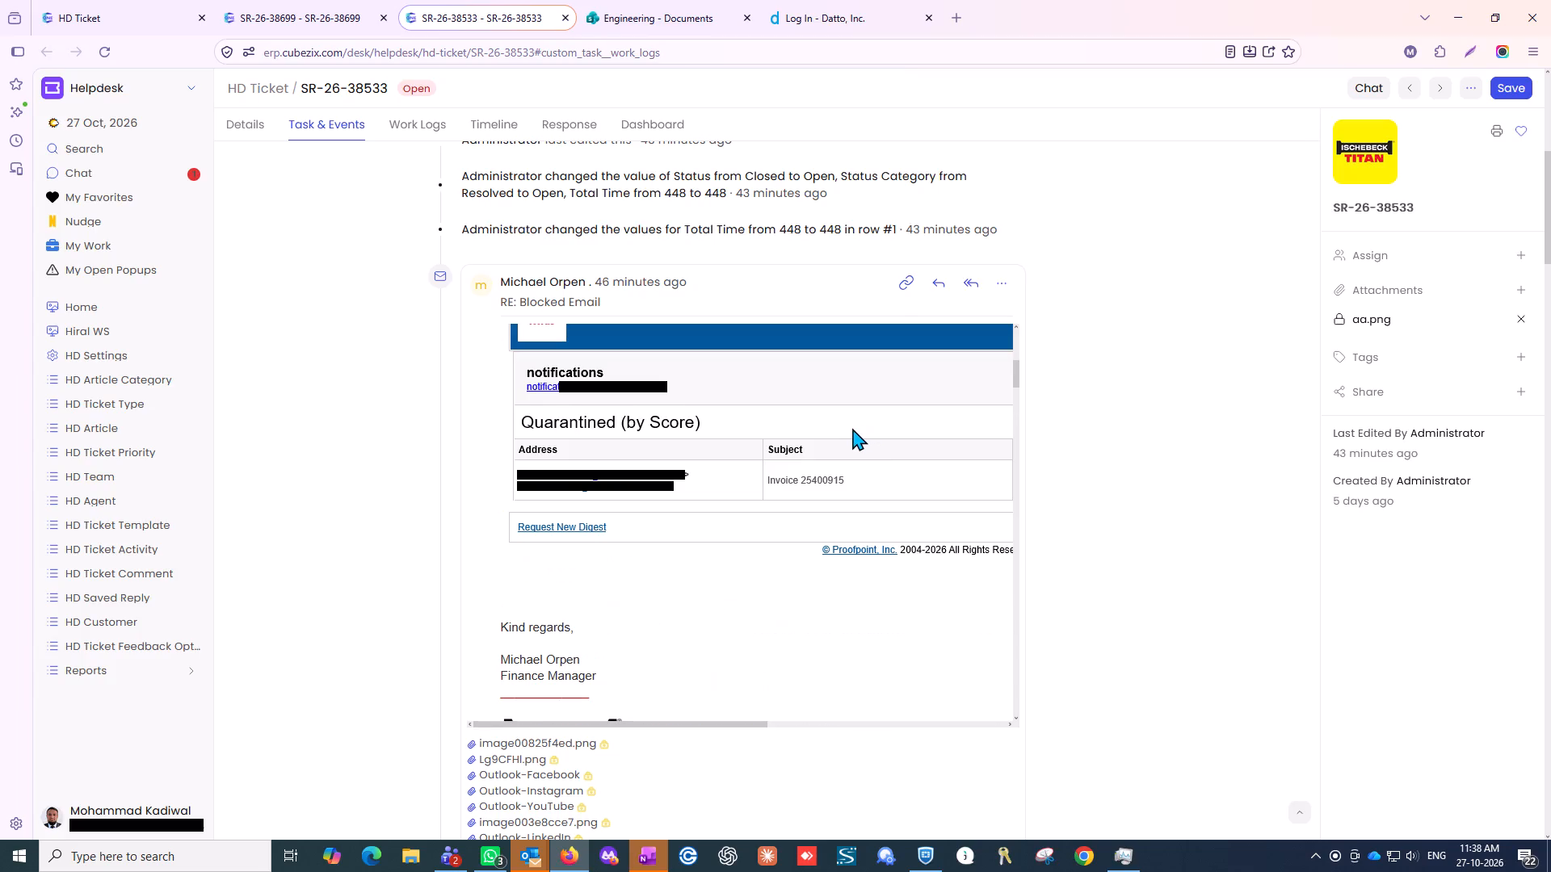
scroll(852, 428, down, 1)
scroll(852, 428, up, 1)
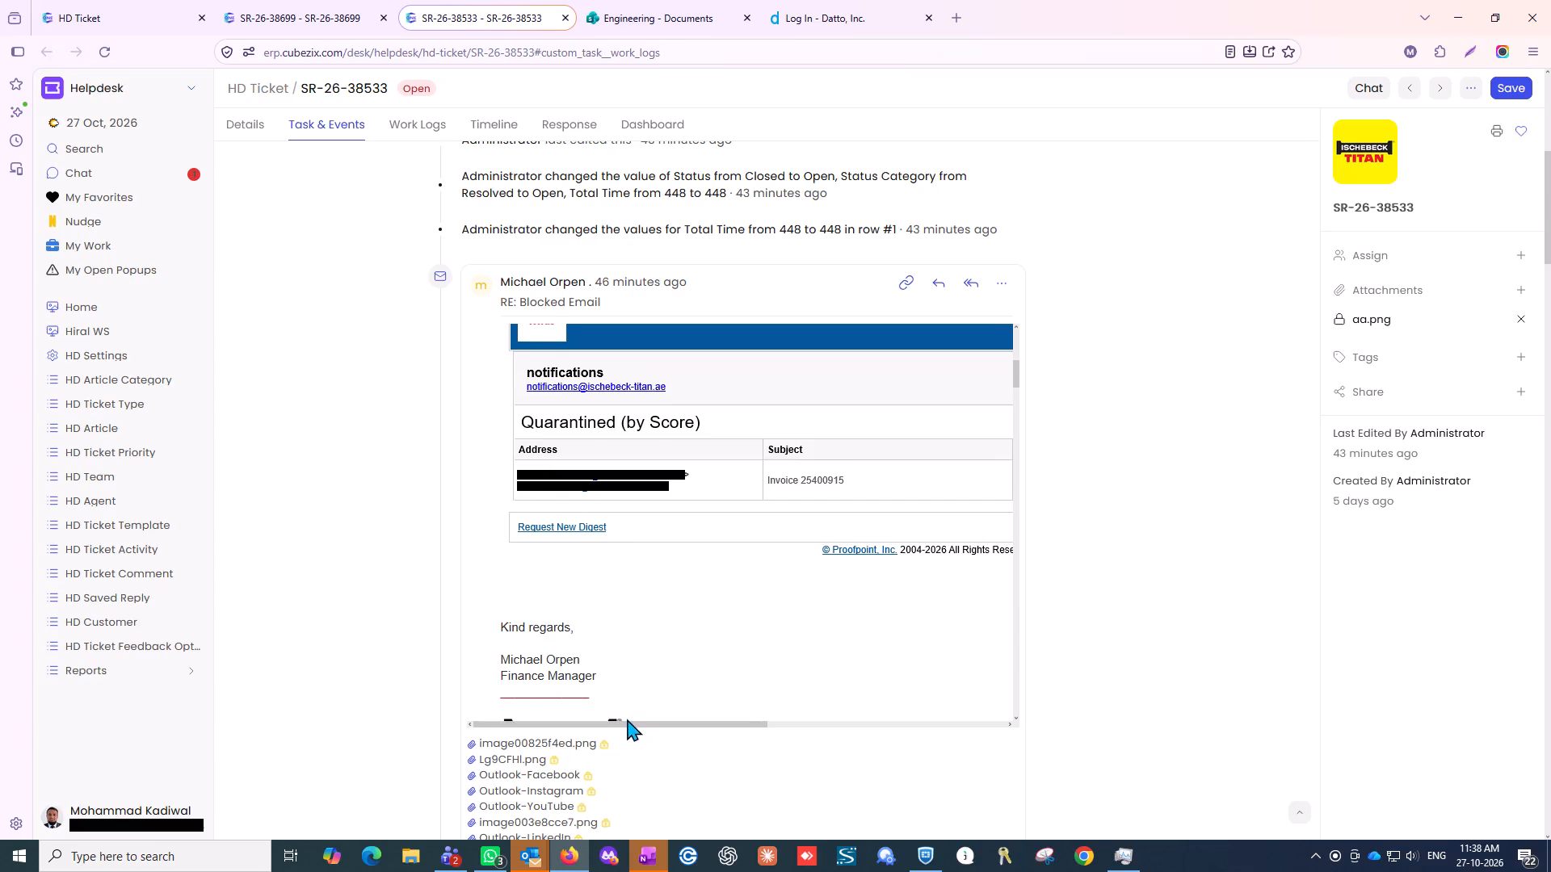
drag(626, 722, 893, 730)
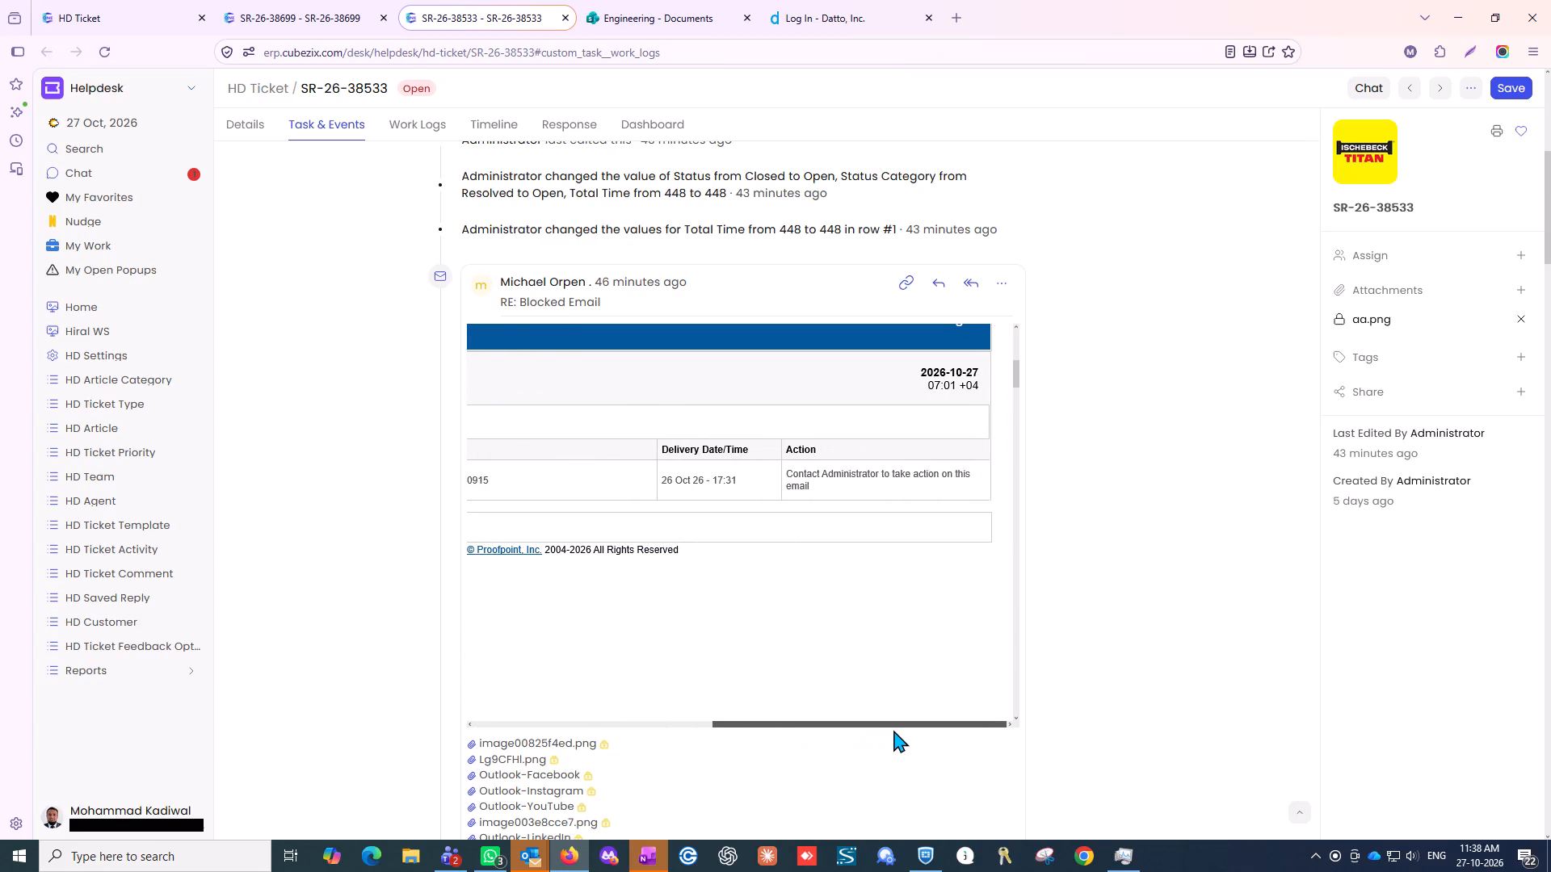
drag(893, 730, 586, 727)
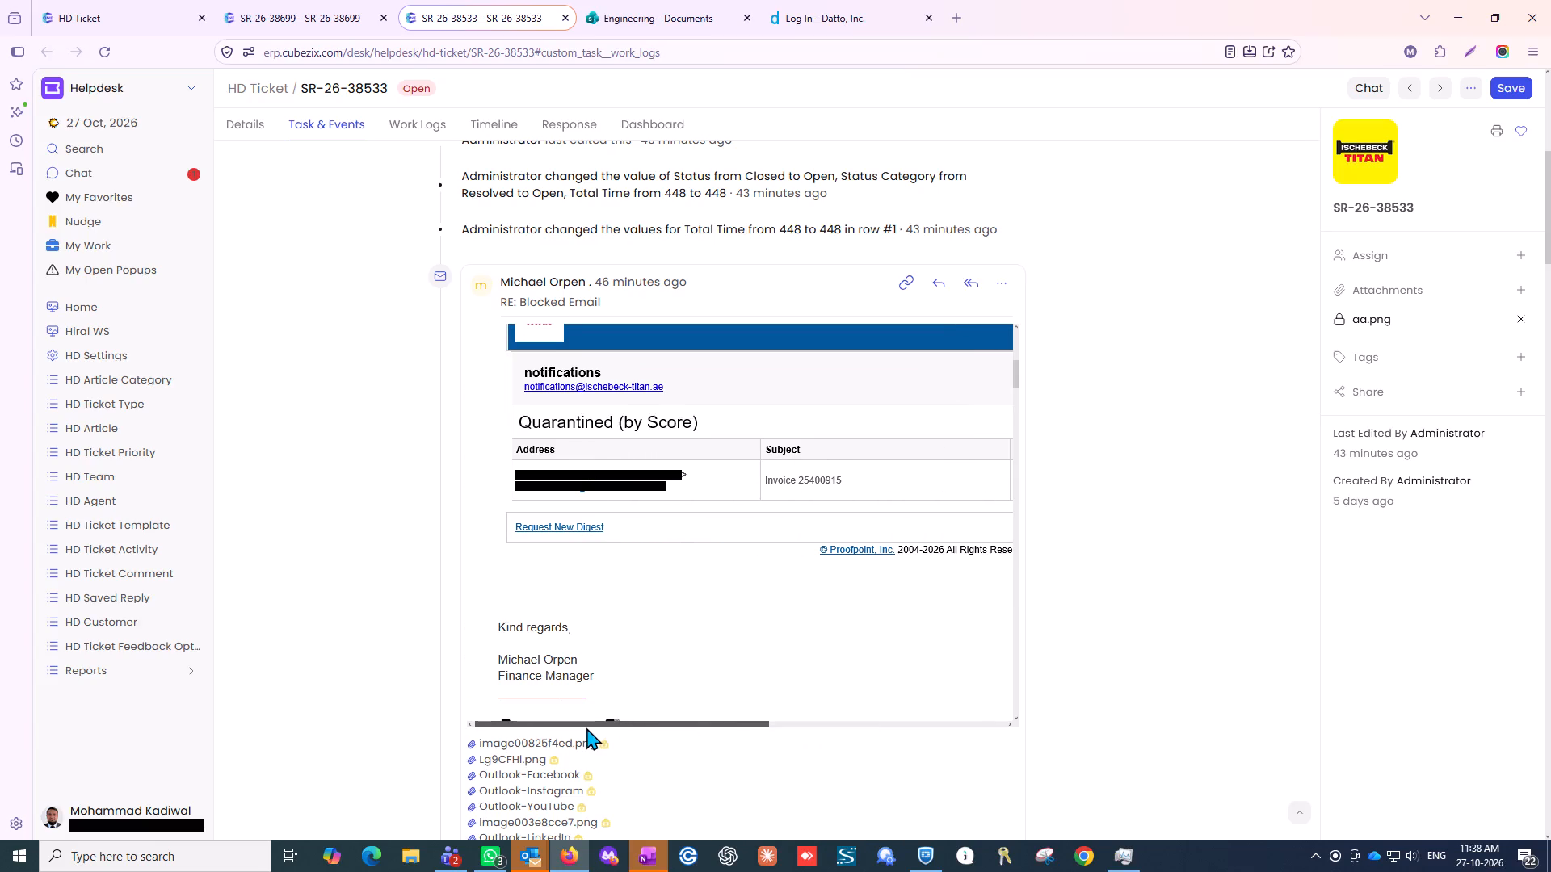
drag(586, 727, 708, 727)
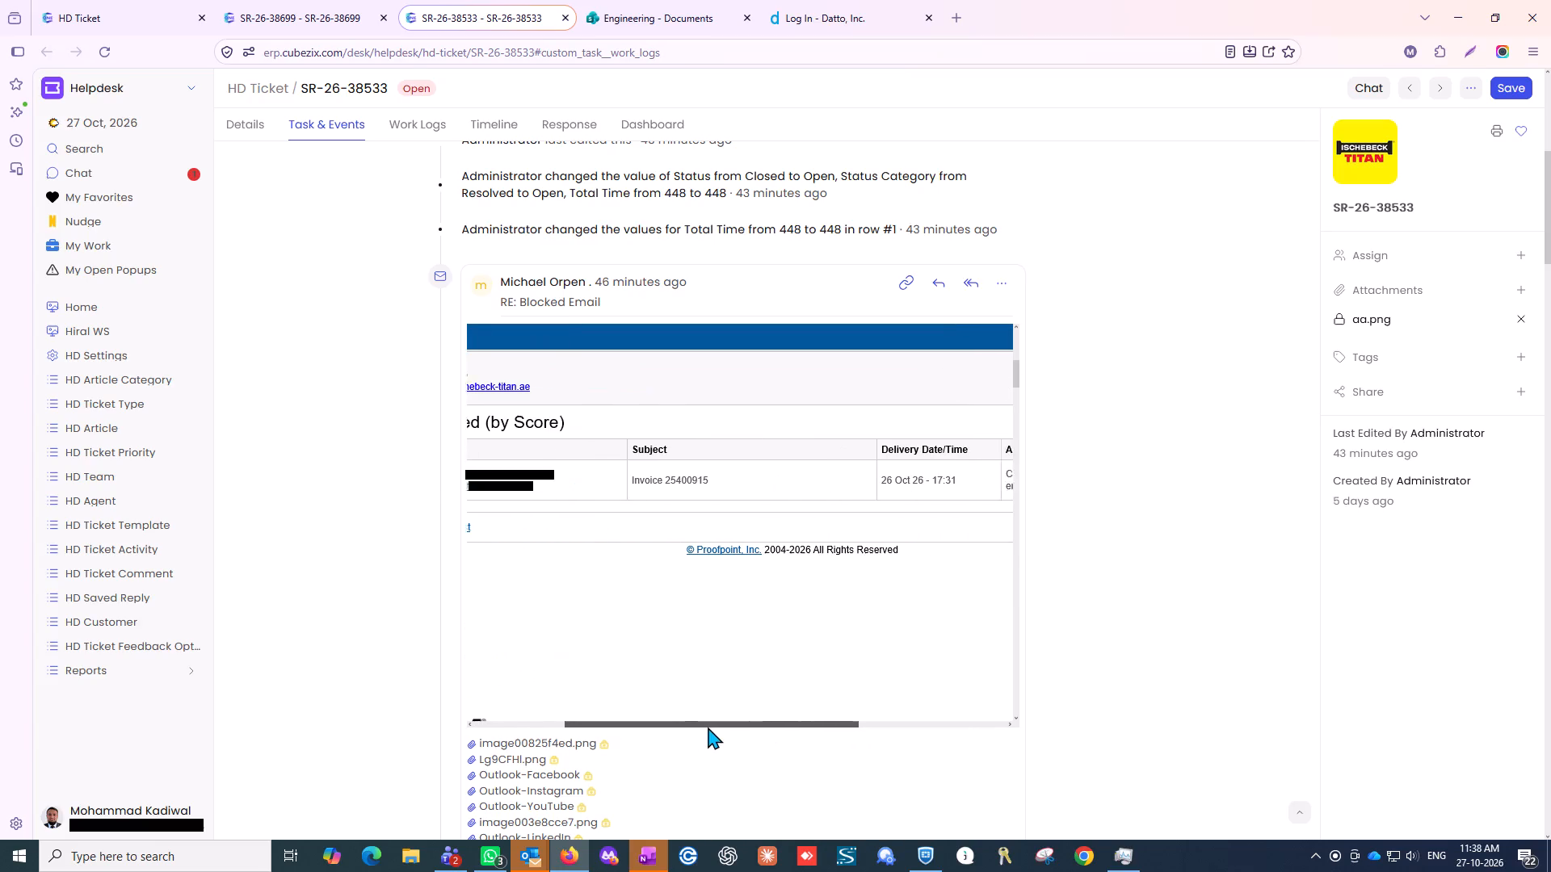
drag(708, 727, 666, 731)
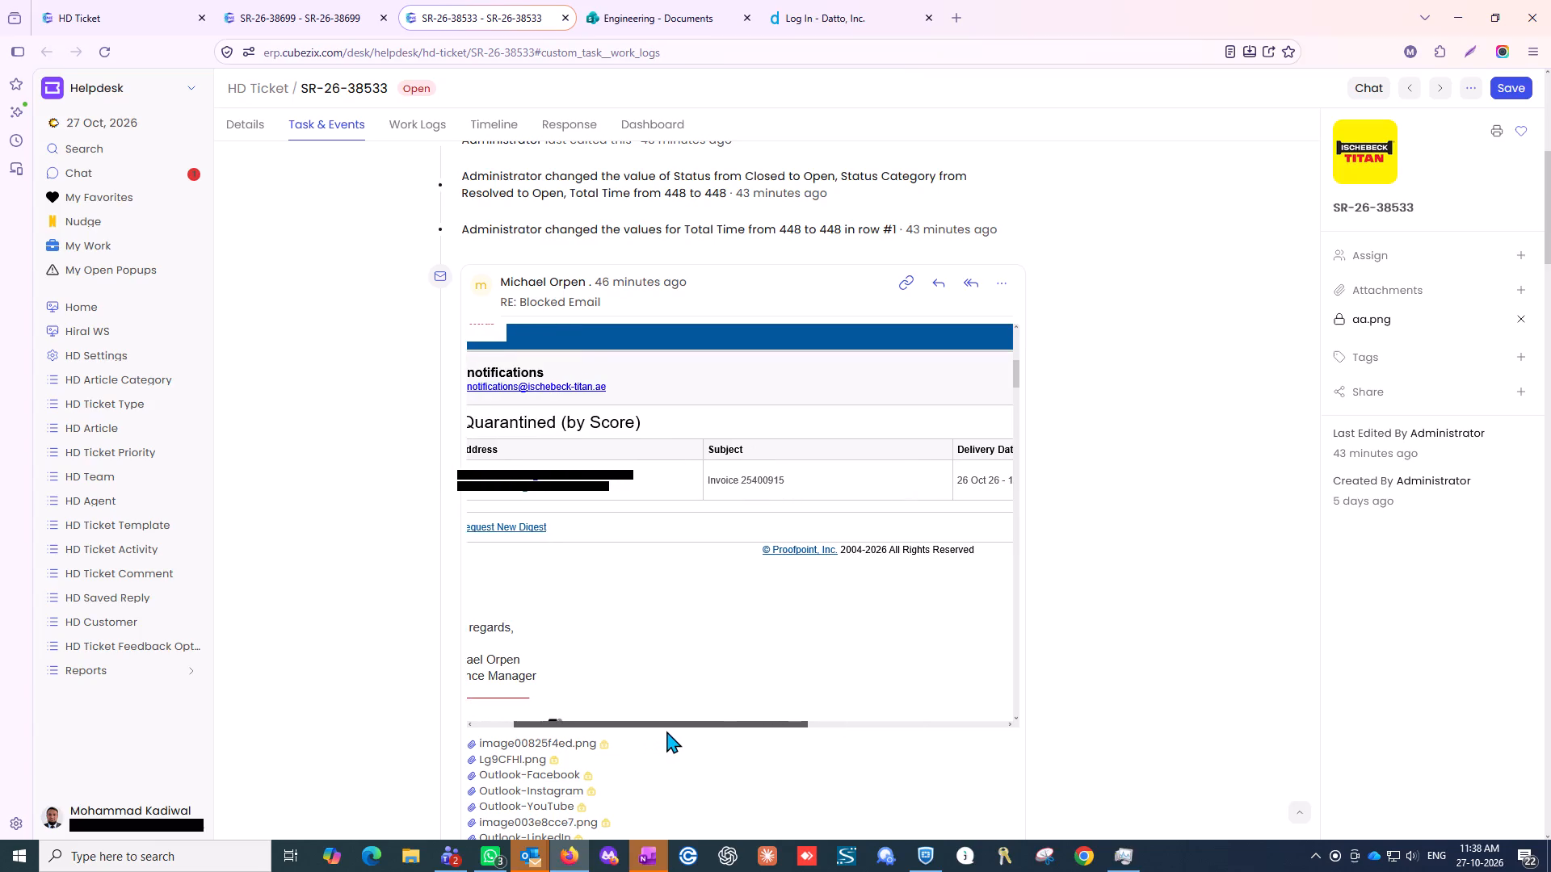
drag(666, 731, 602, 728)
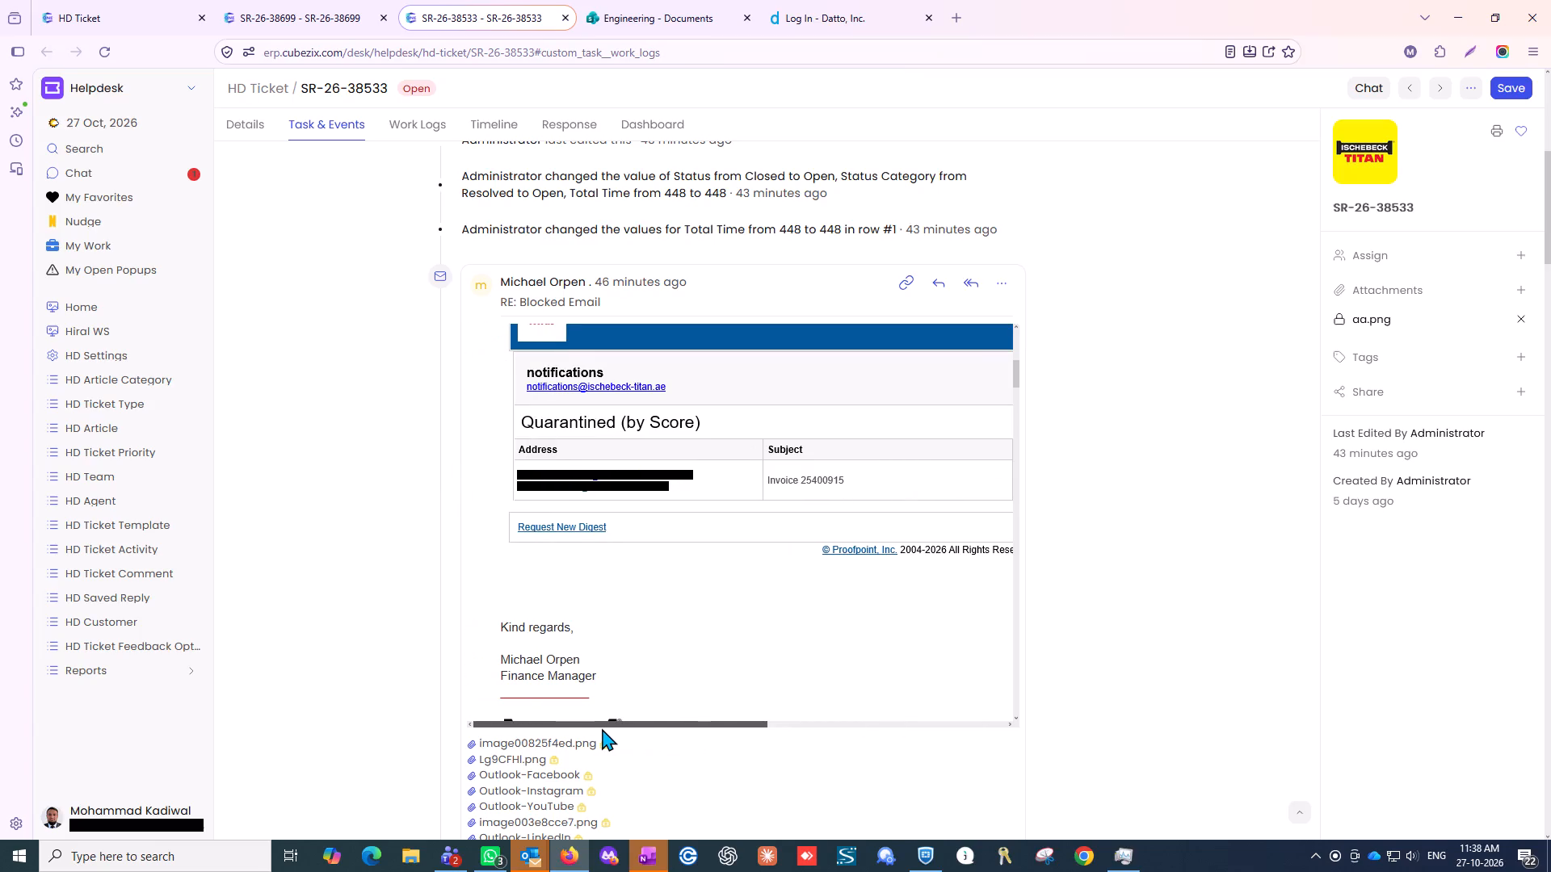
drag(602, 728, 606, 710)
drag(606, 710, 599, 711)
drag(599, 711, 598, 711)
drag(598, 711, 588, 718)
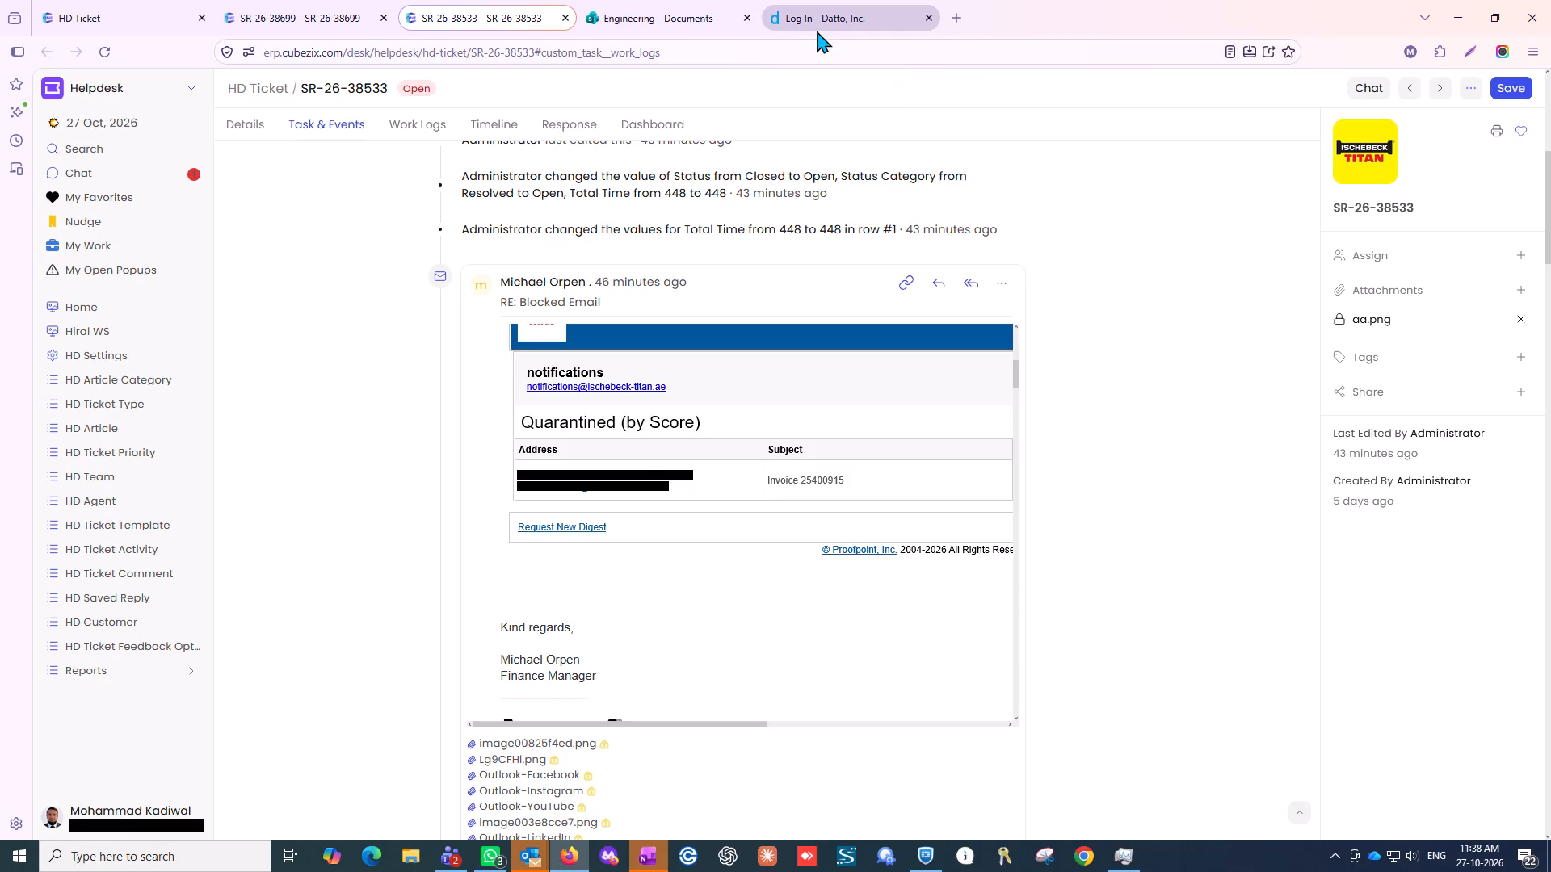
Open a blank browser page and show the bookmarks that do not fit in the visible row.
click(966, 15)
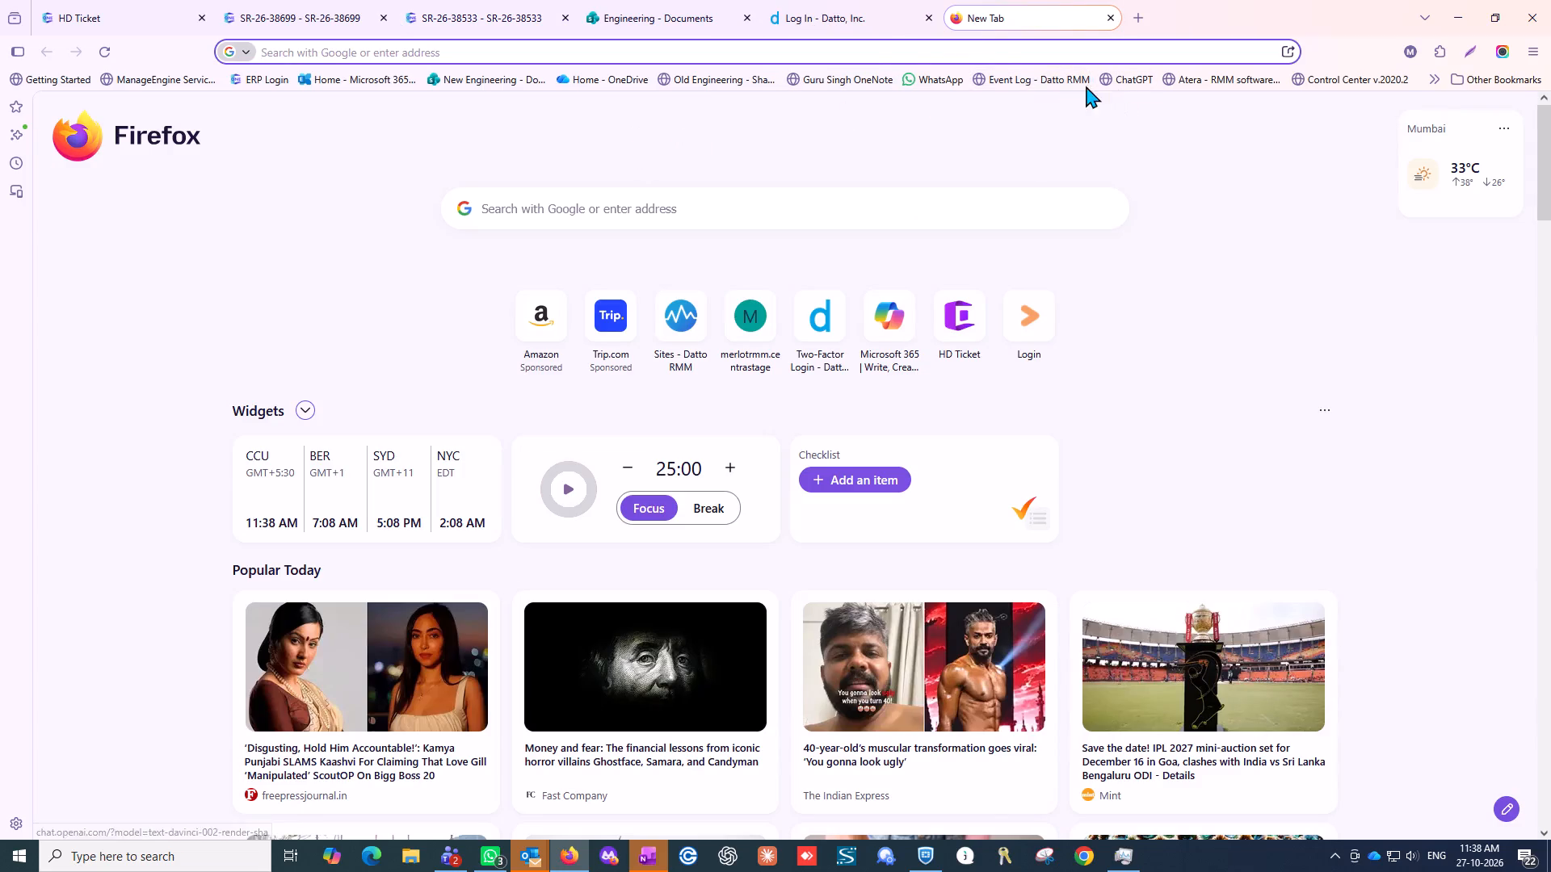
click(1444, 82)
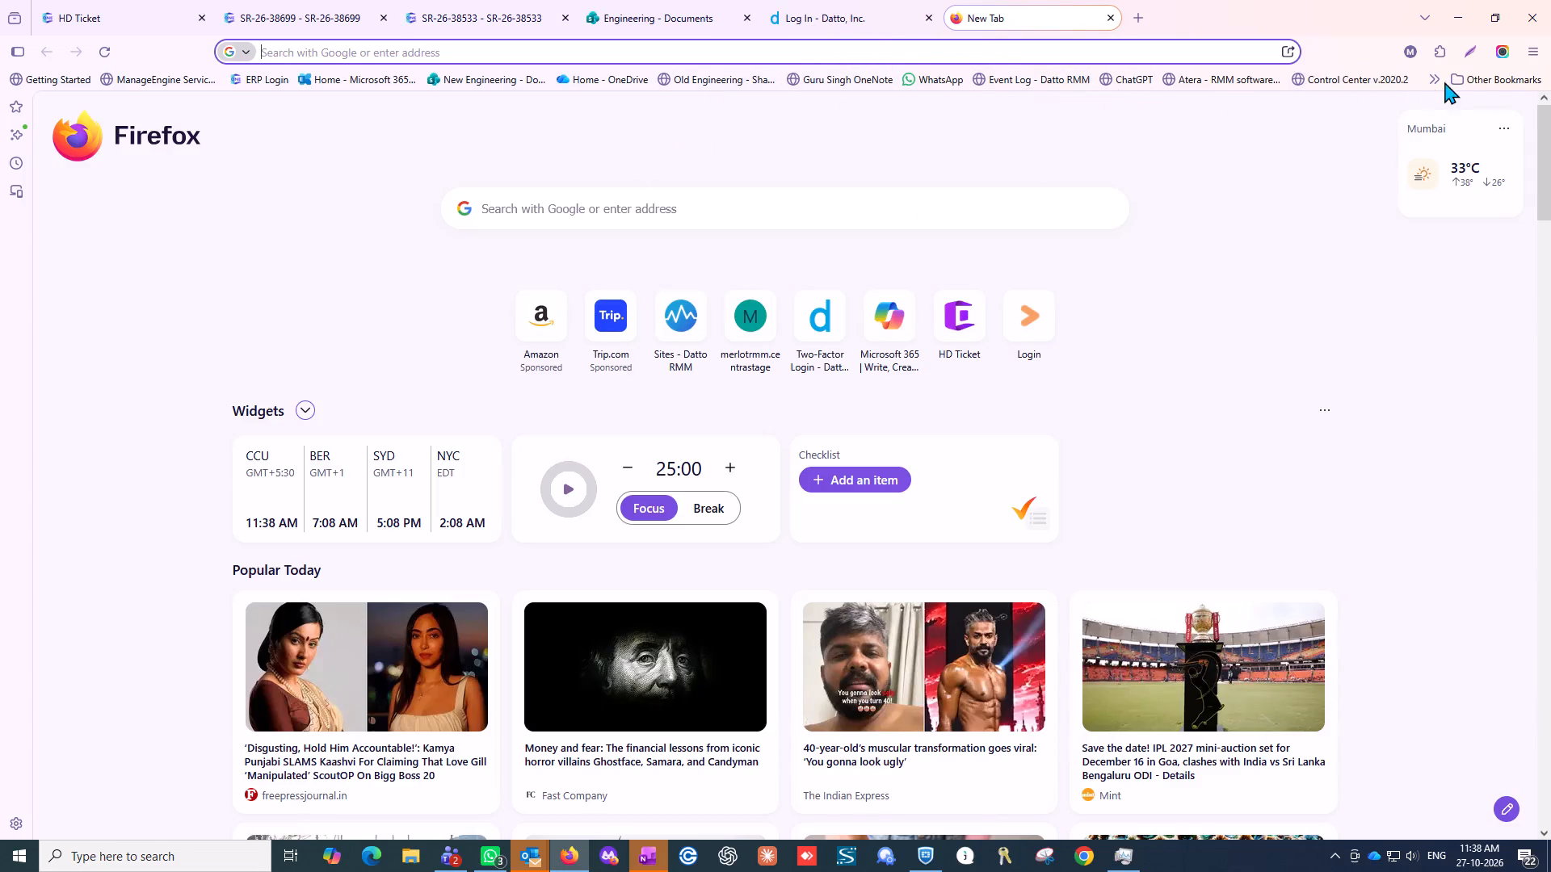
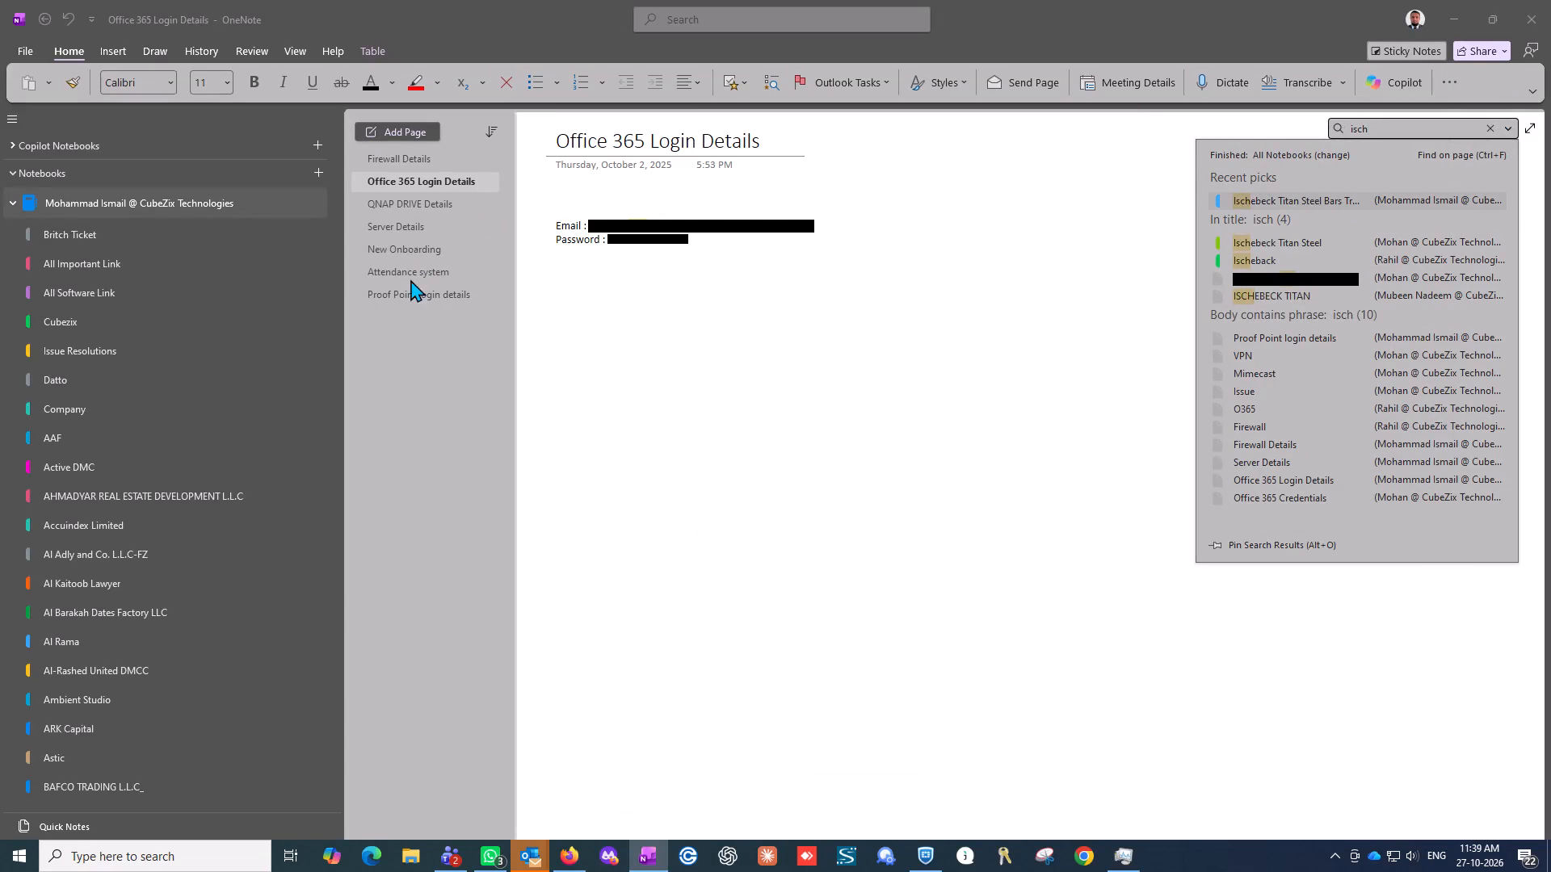
In OneNote, open the 'Proof Point login details' page and select the Proofpoint username.
click(409, 289)
drag(779, 241, 721, 241)
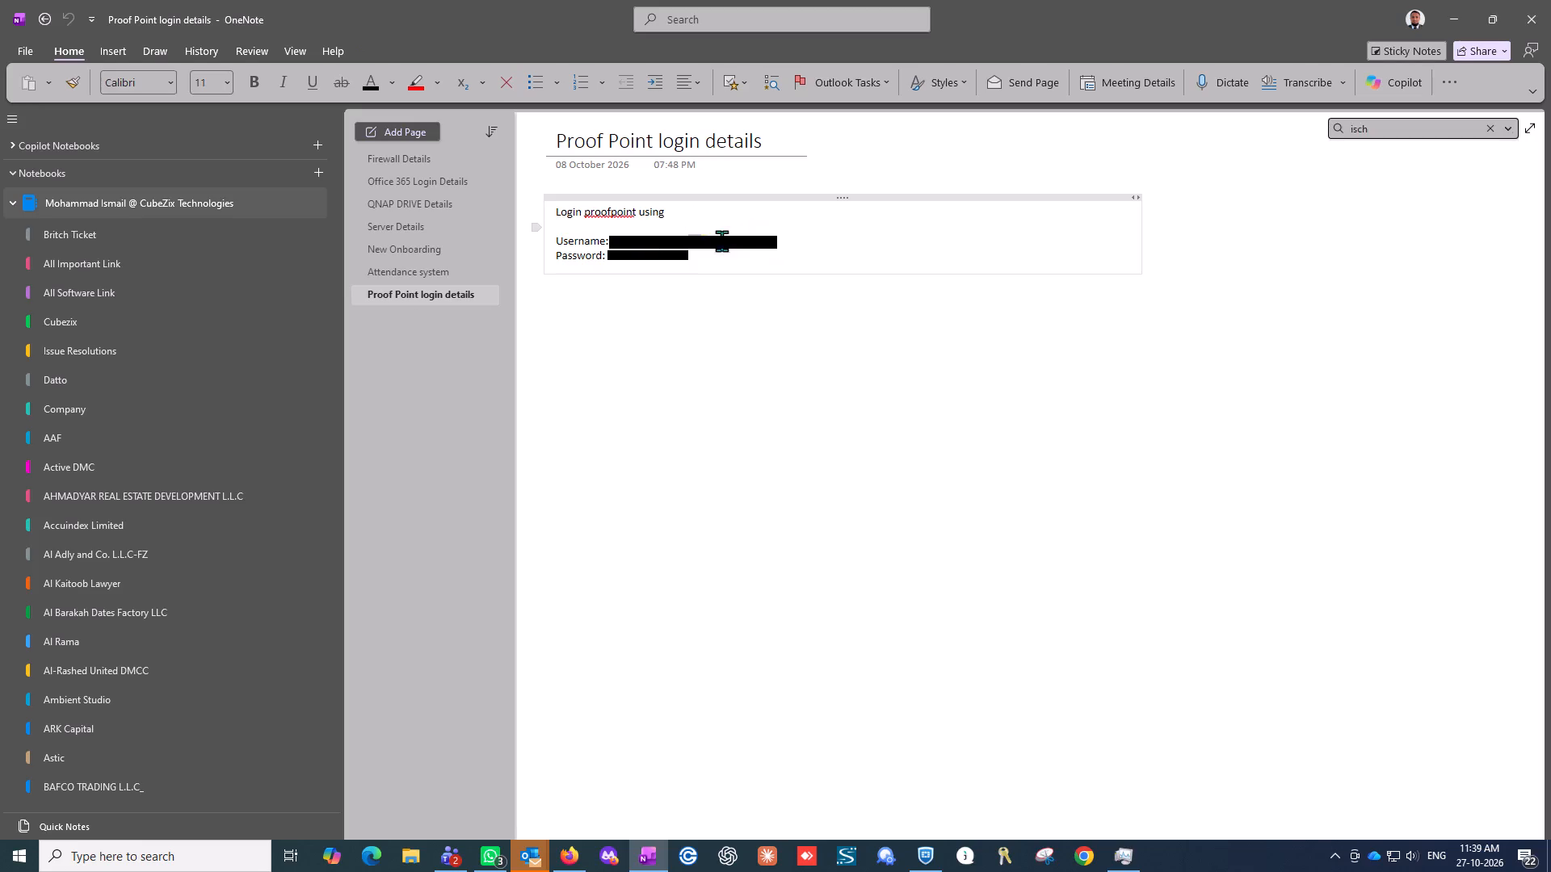
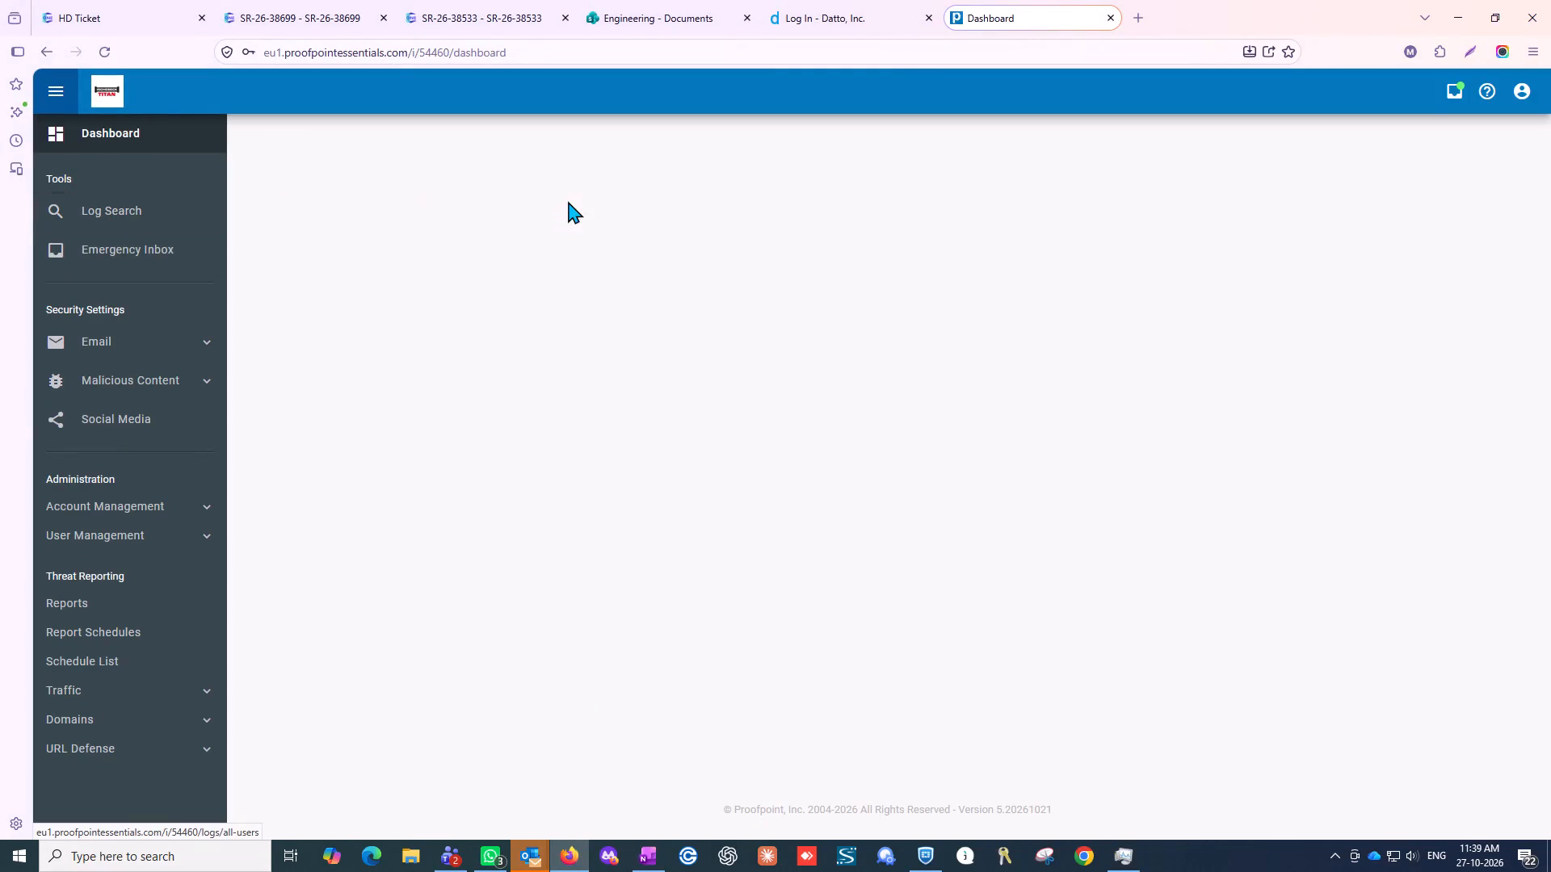
click(435, 0)
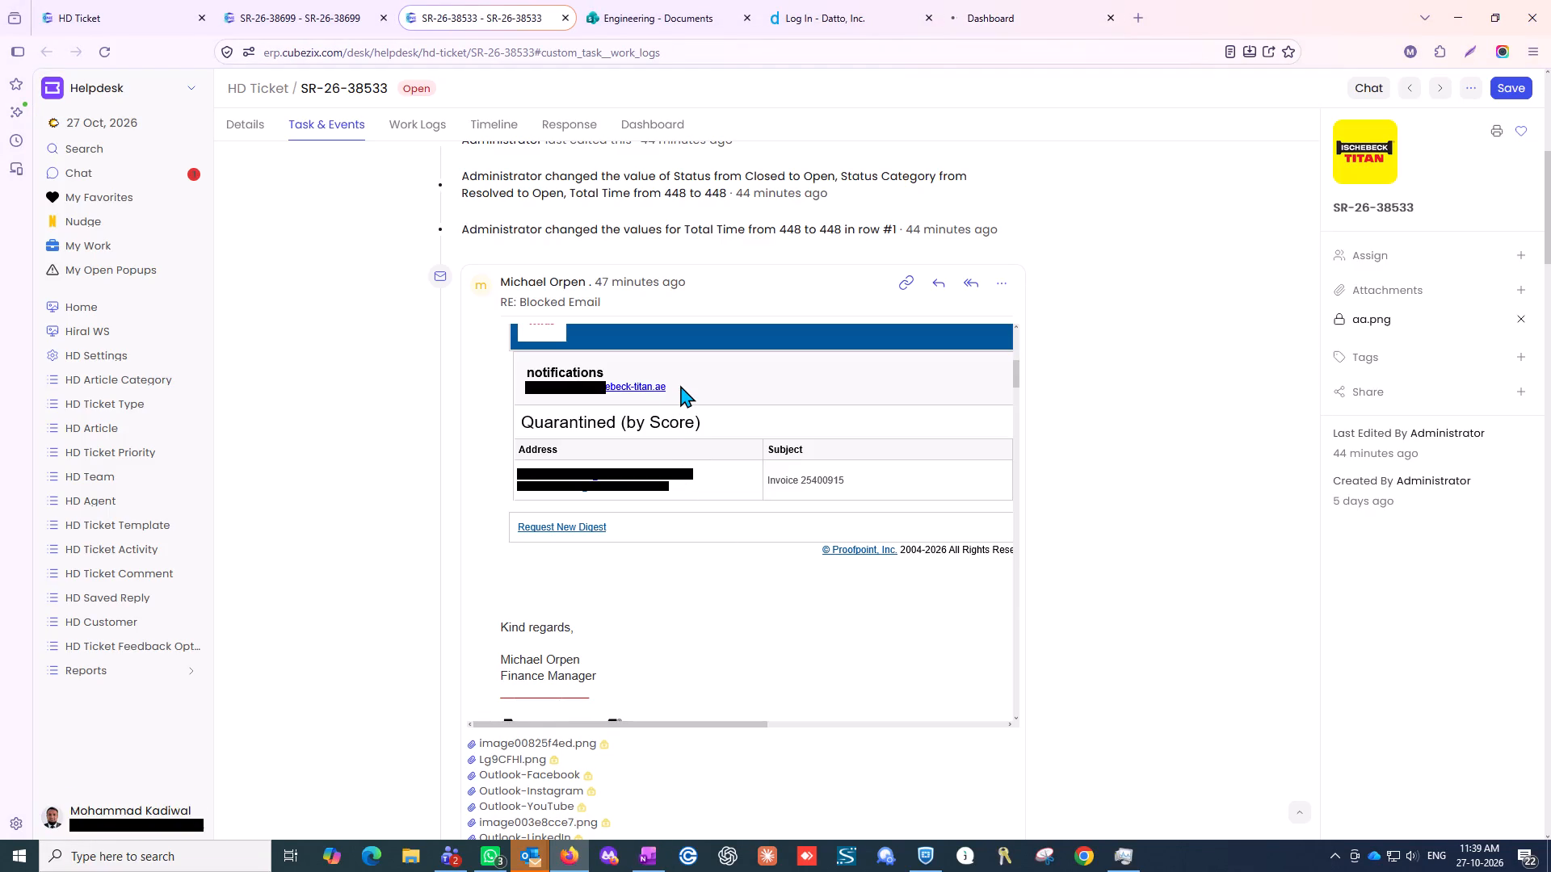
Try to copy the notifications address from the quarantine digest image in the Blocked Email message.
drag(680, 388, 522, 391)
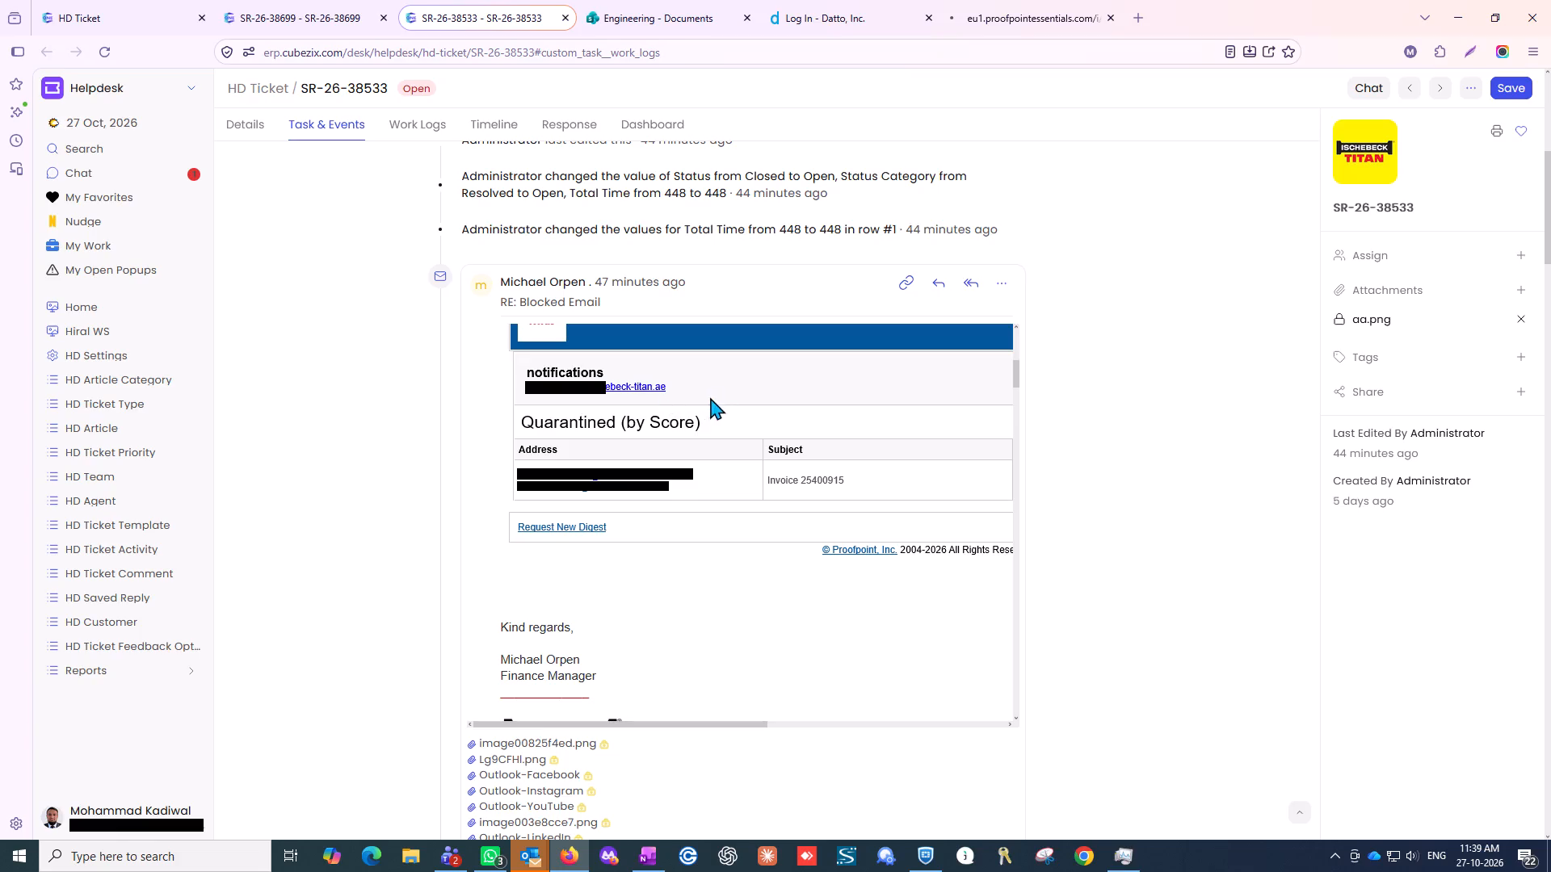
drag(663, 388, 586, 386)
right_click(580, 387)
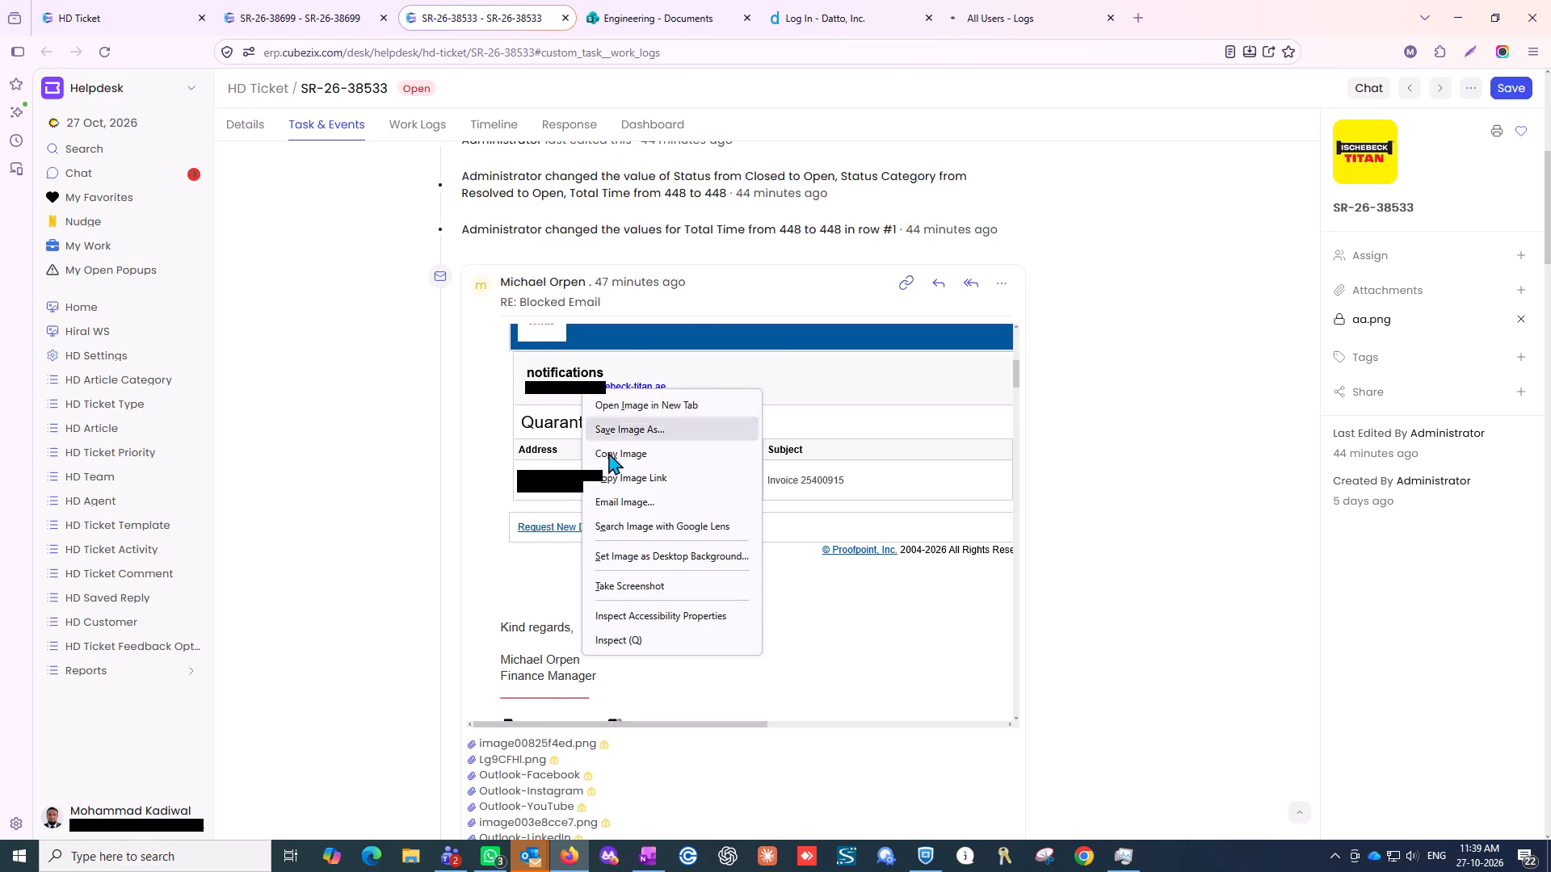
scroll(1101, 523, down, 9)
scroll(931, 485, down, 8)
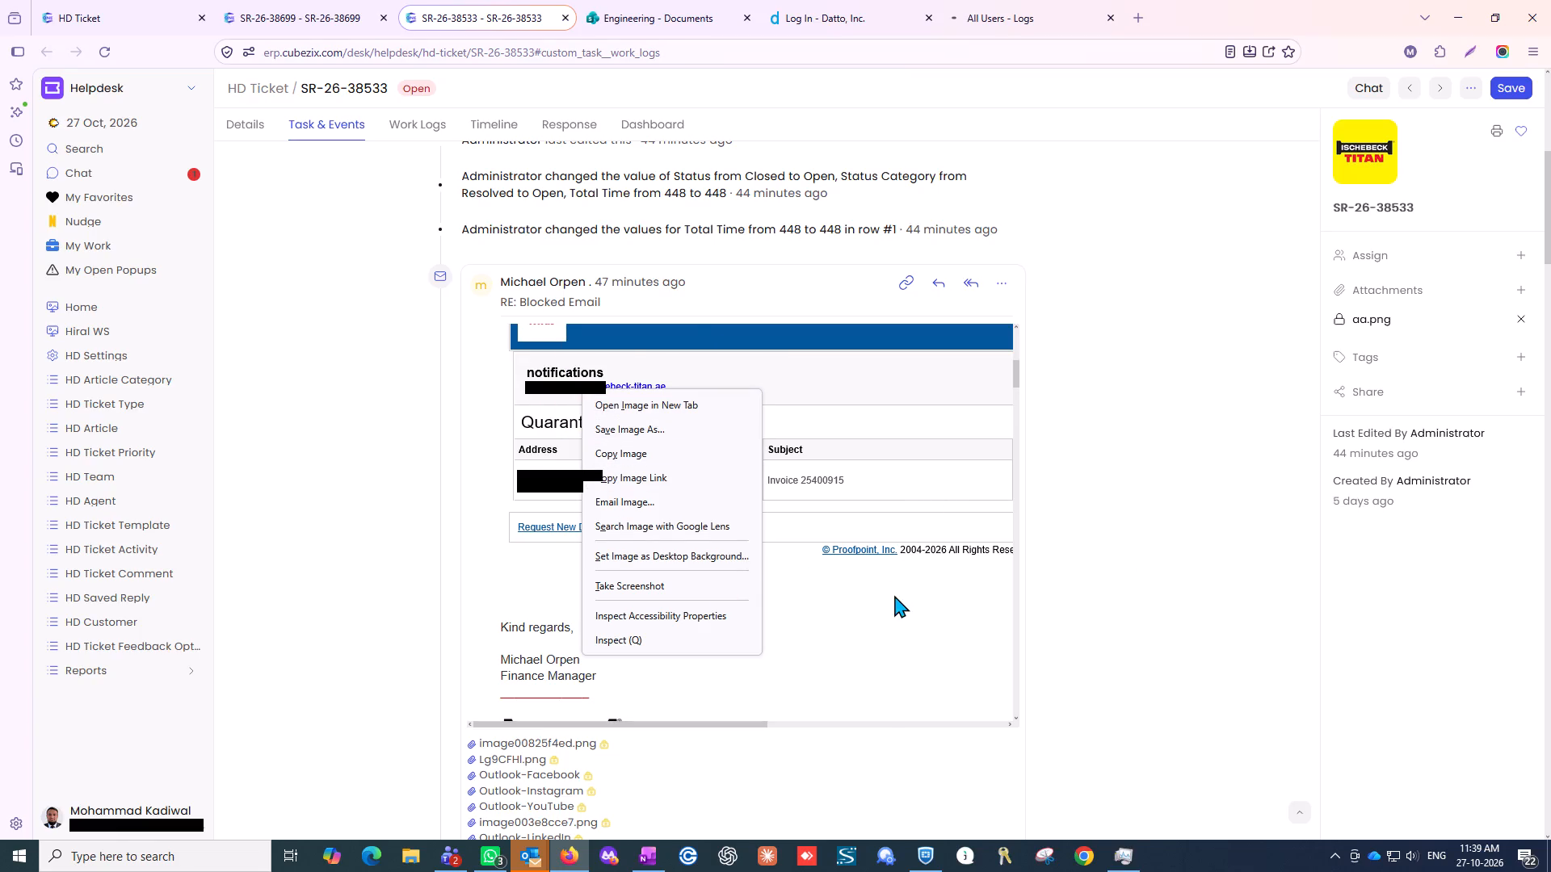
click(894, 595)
Find the original request quoted in the Blocked Email message and copy the notifications address given as its recipient.
scroll(893, 568, down, 15)
scroll(893, 577, up, 5)
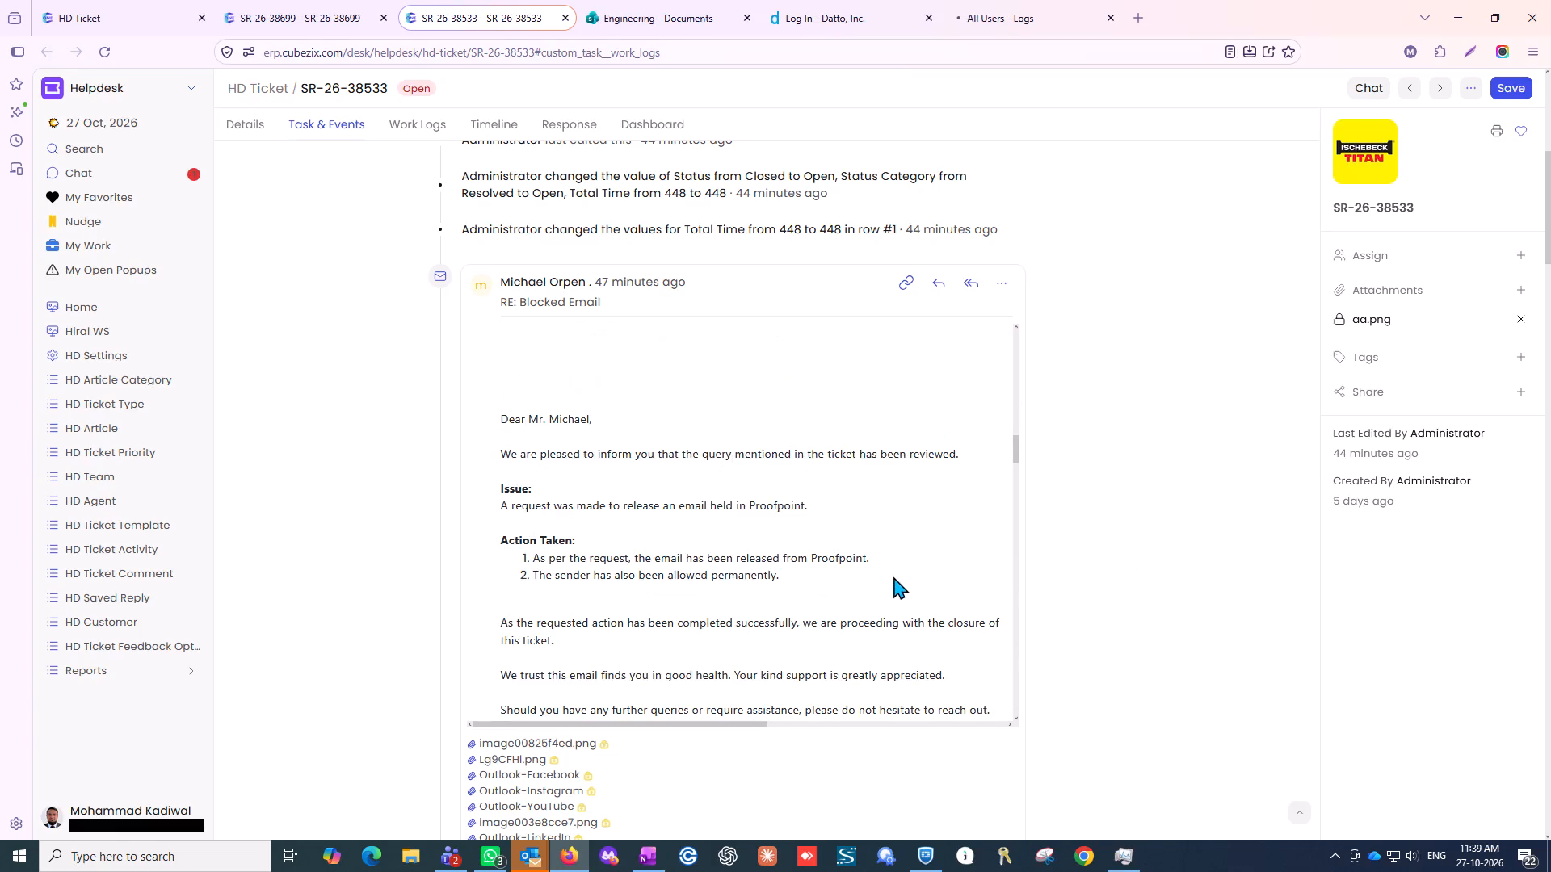
scroll(843, 572, down, 14)
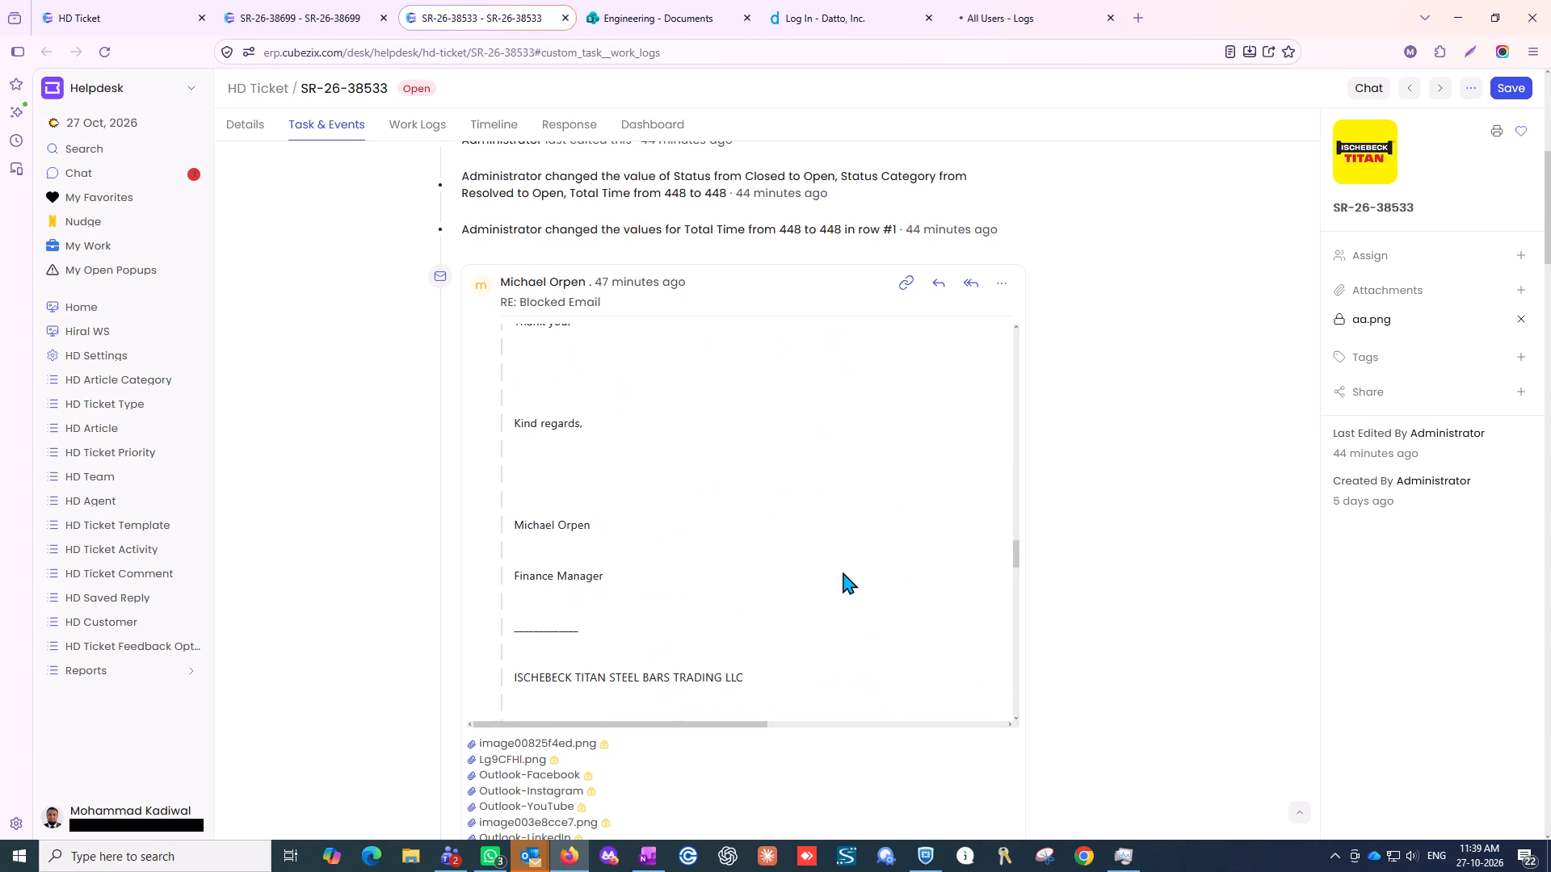
scroll(843, 572, down, 20)
scroll(843, 572, up, 9)
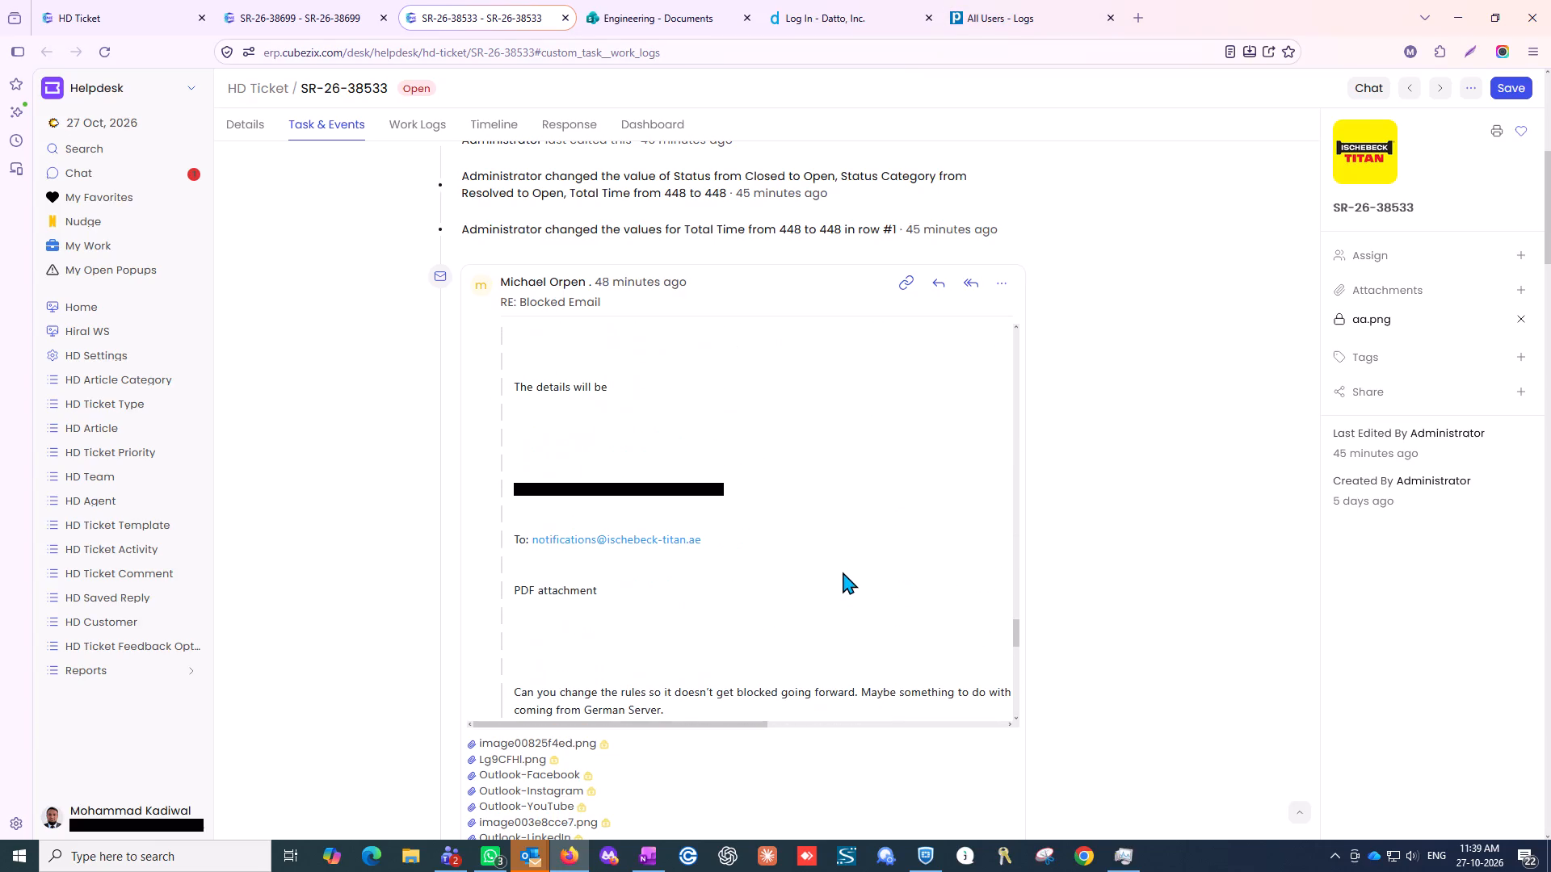
drag(716, 536, 523, 539)
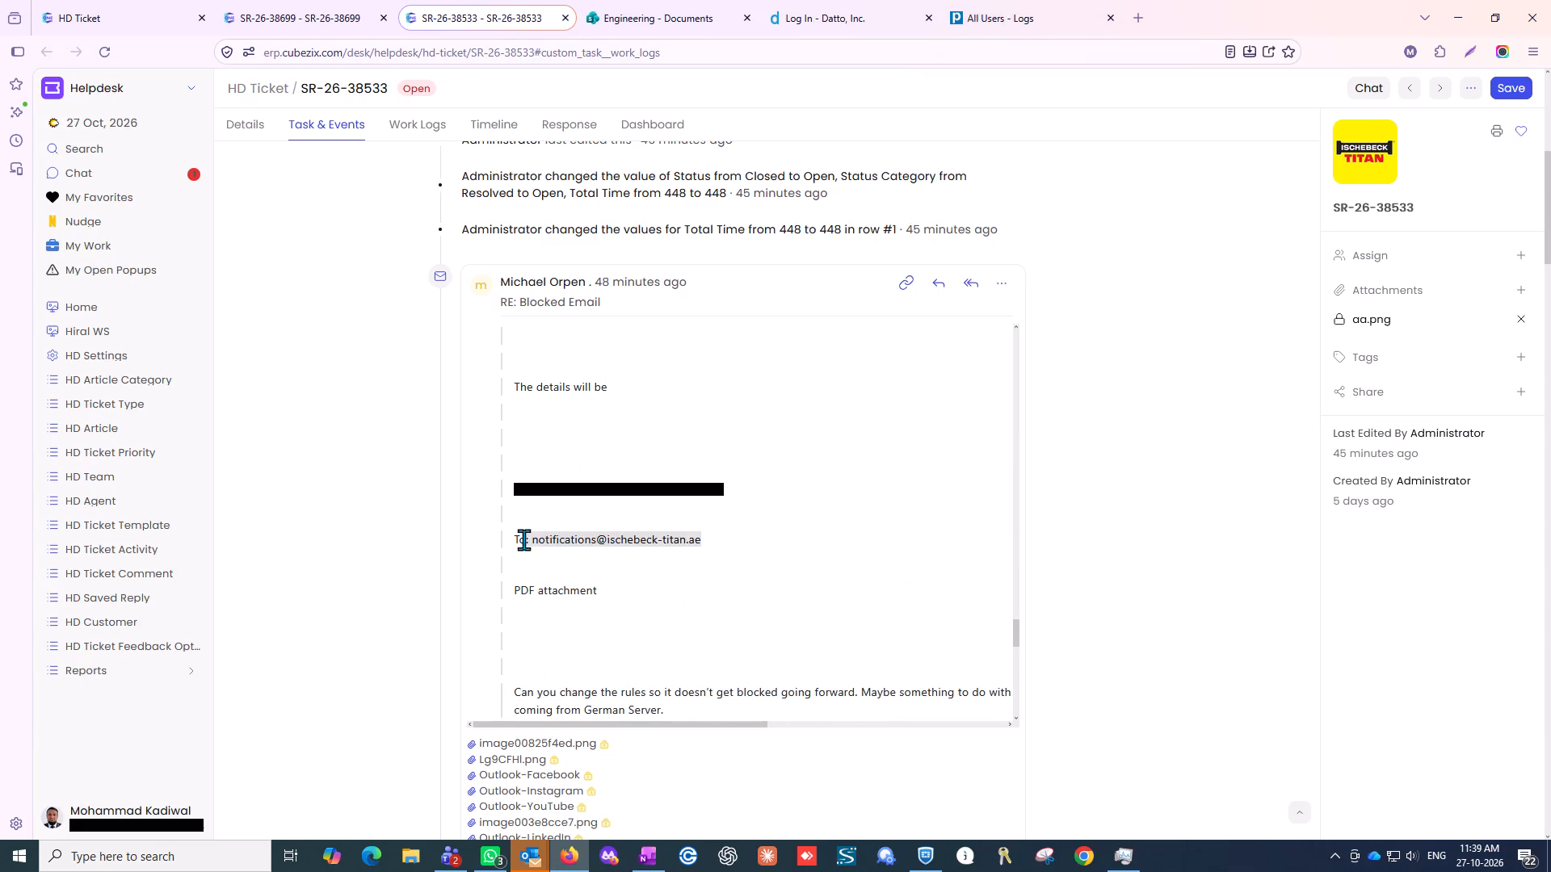
drag(523, 539, 532, 546)
key(ctrl+c)
In Proofpoint's All Users log search, enter the copied notifications address as the sender filter.
key(alt+Tab)
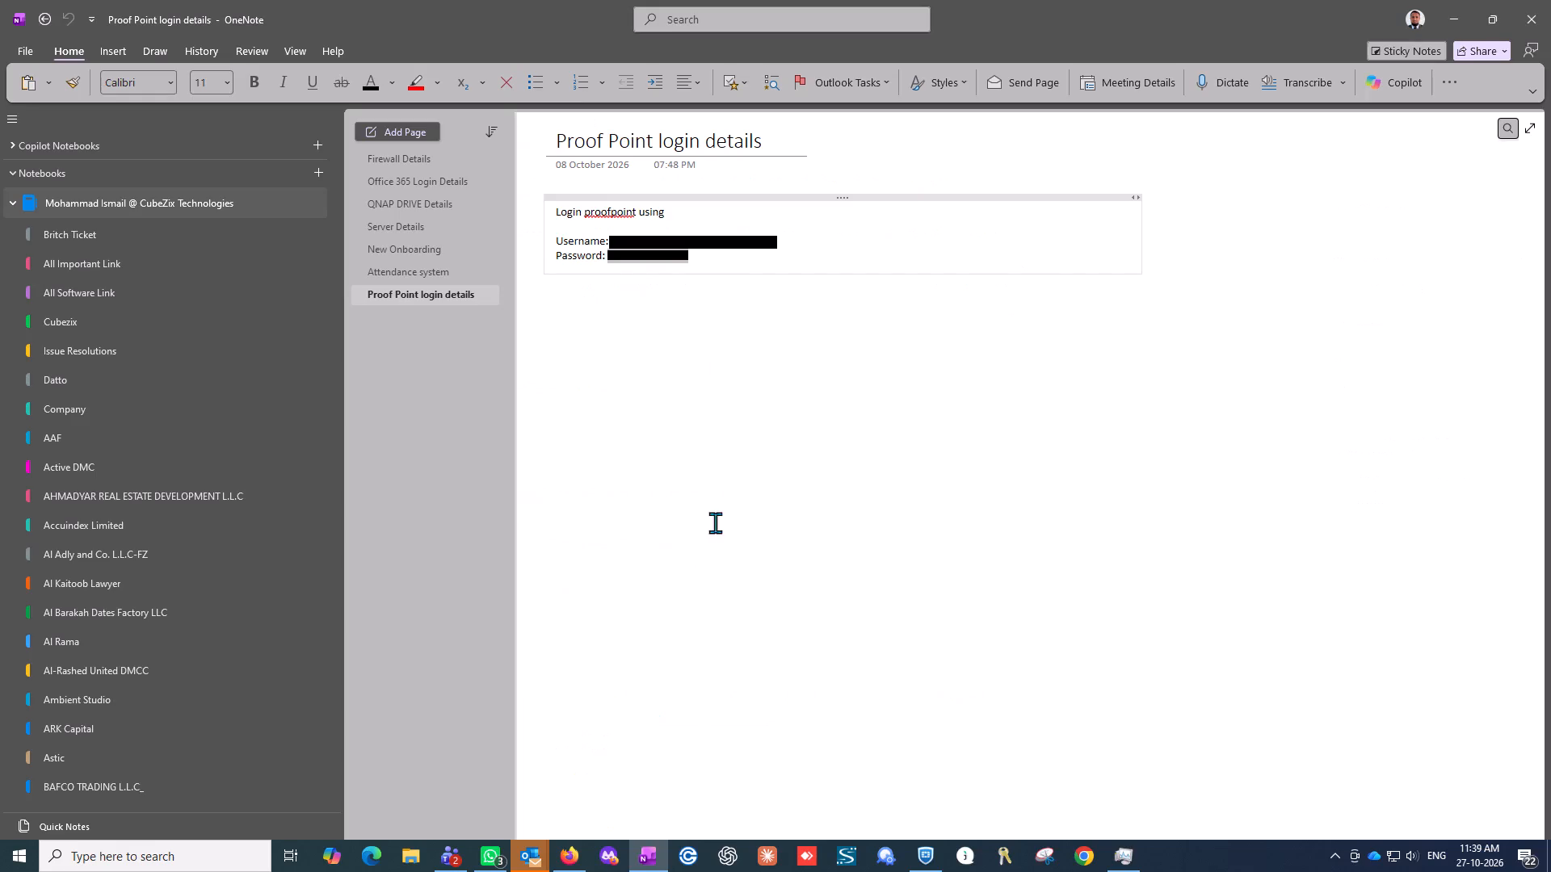
key(alt+Tab)
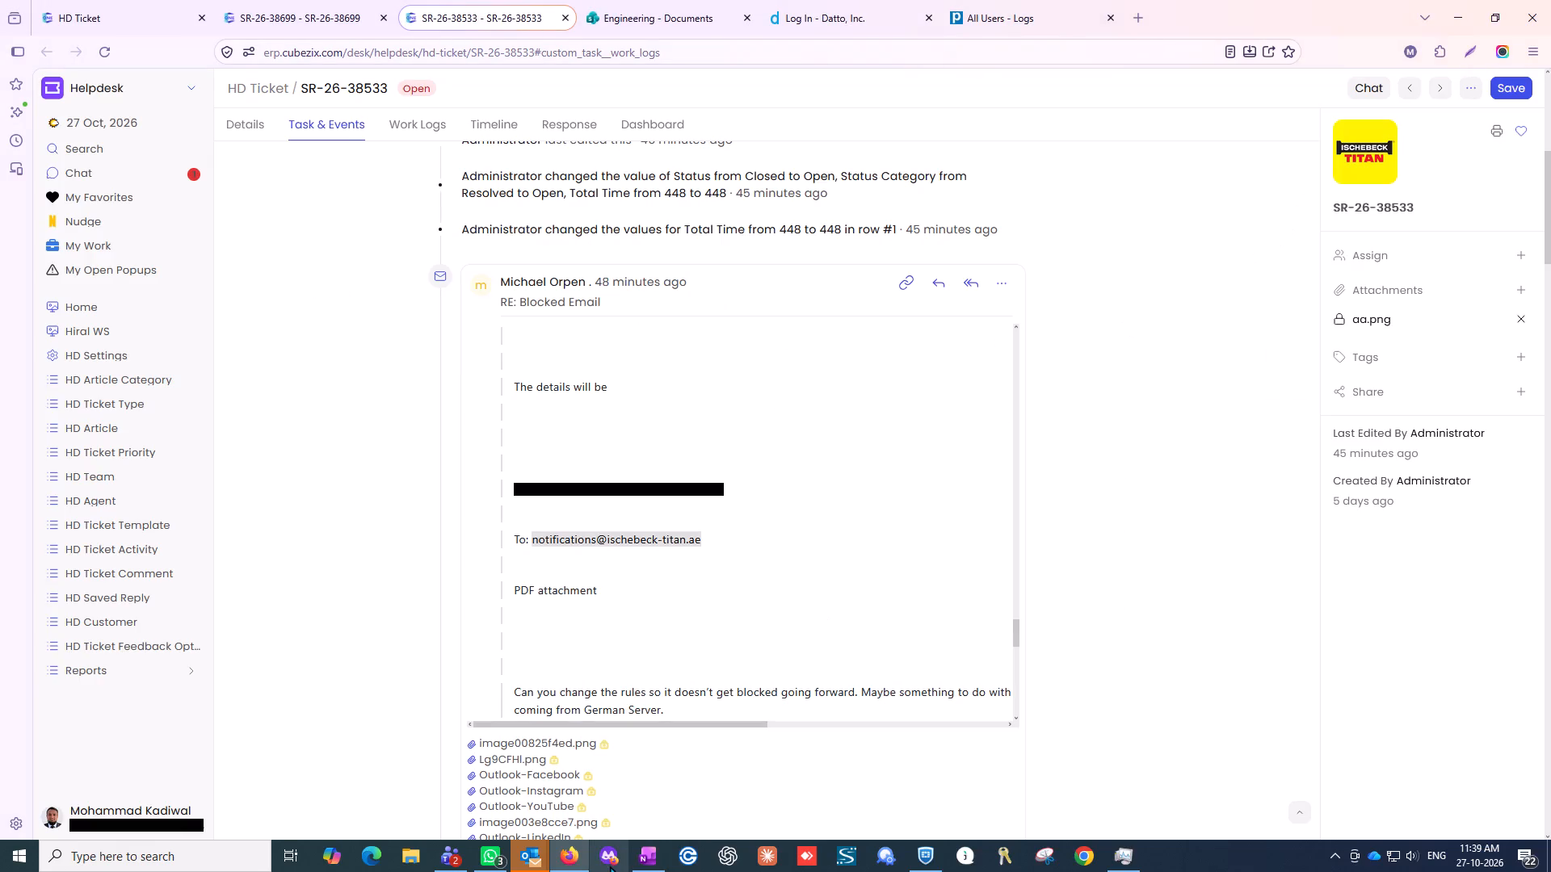
click(1025, 17)
click(344, 289)
key(ctrl+v)
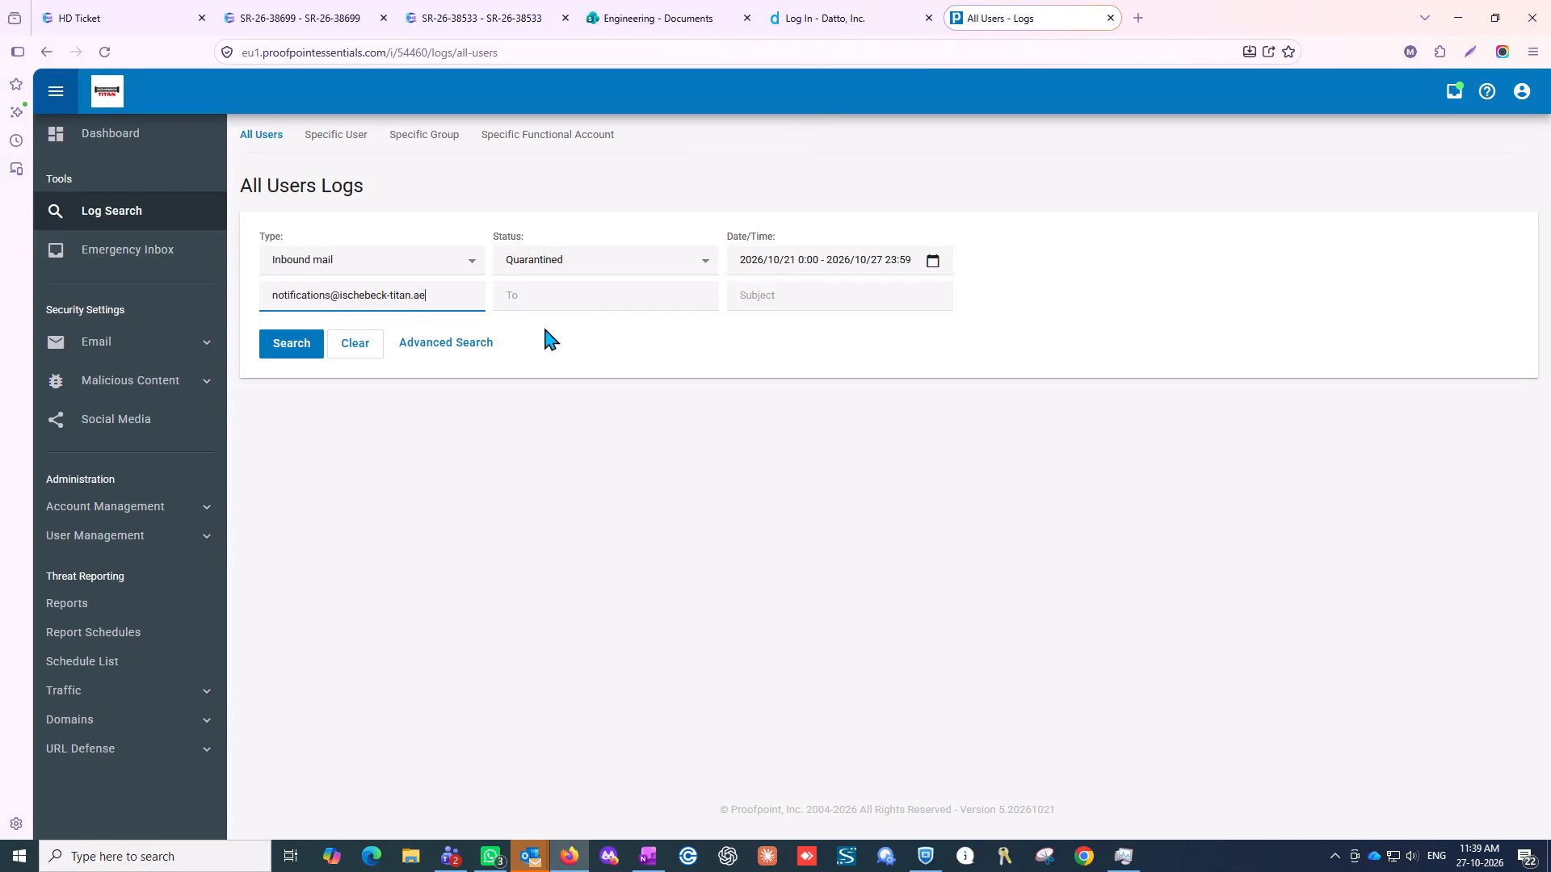
Return to ticket SR-26-38533 and copy the address above the To line in the quoted original request.
key(alt+Tab)
key(alt+Tab)
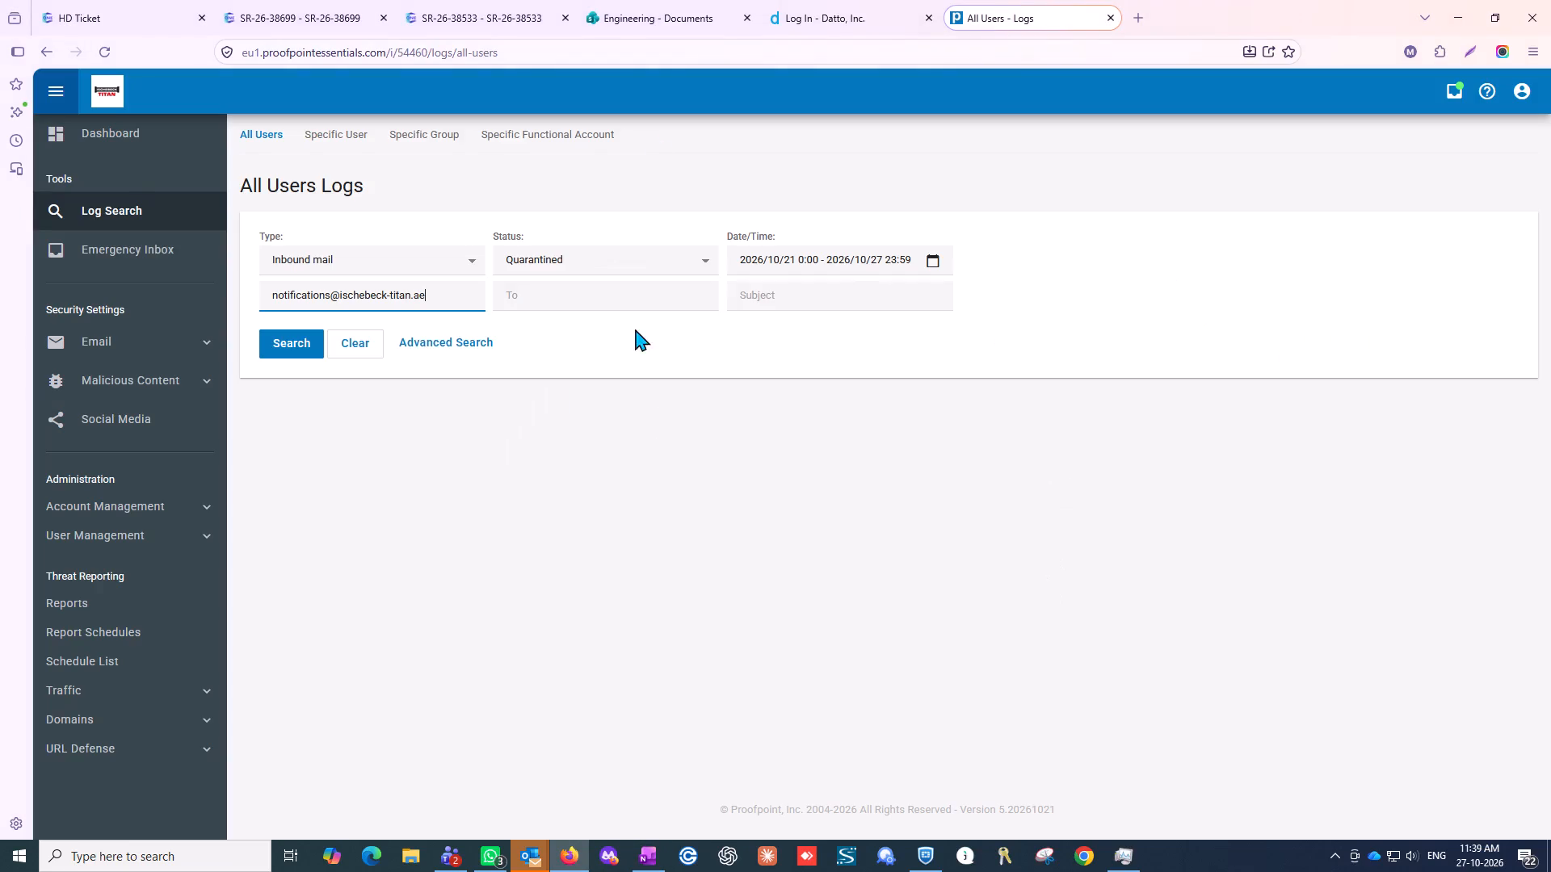
click(292, 15)
click(465, 6)
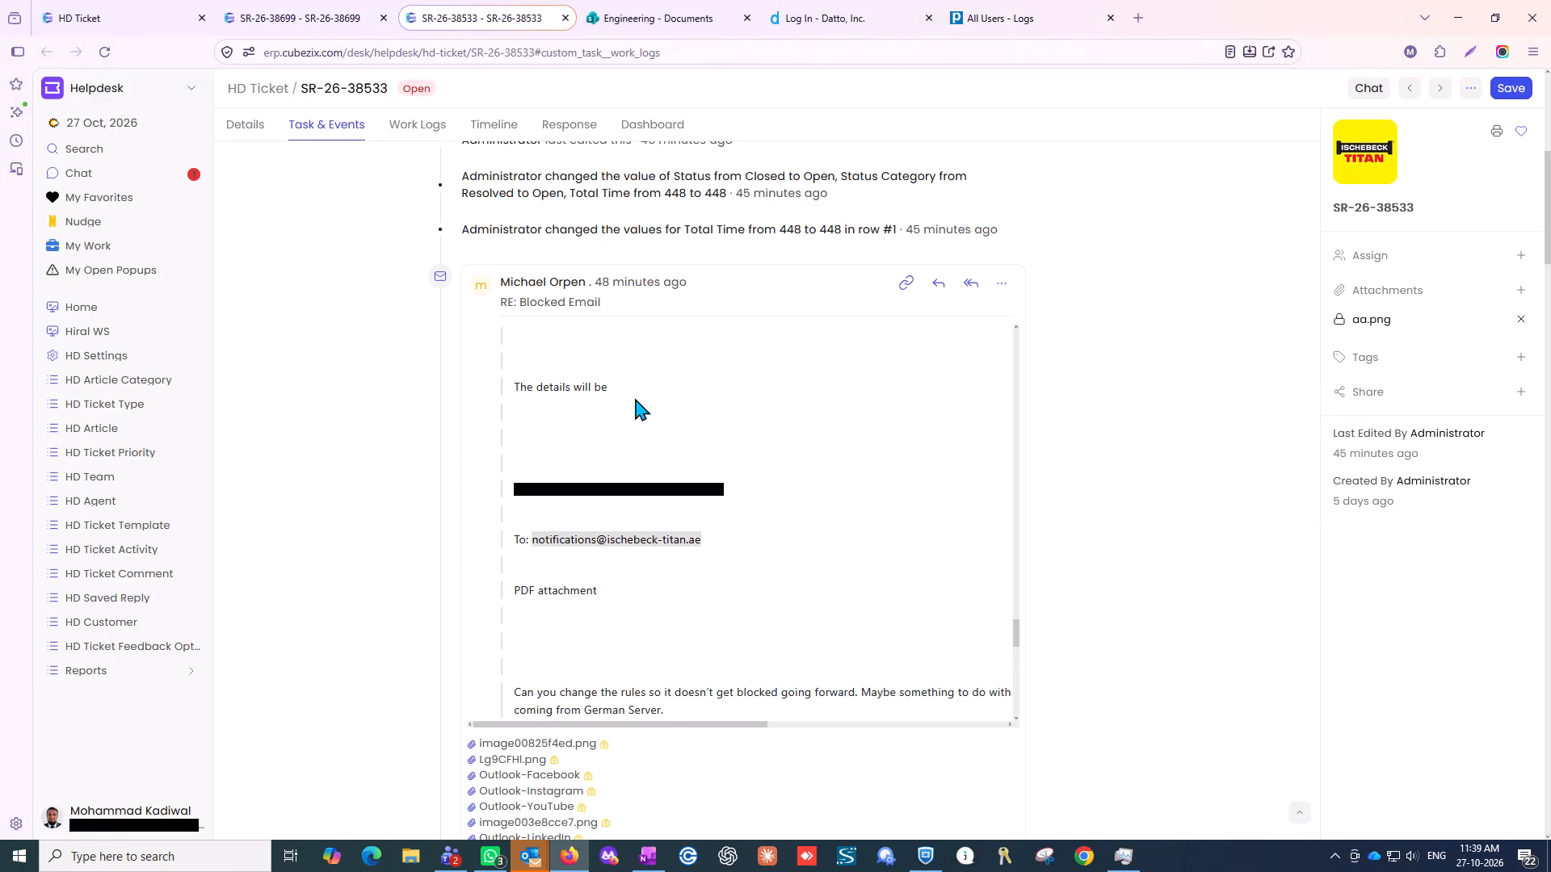
drag(730, 487, 545, 500)
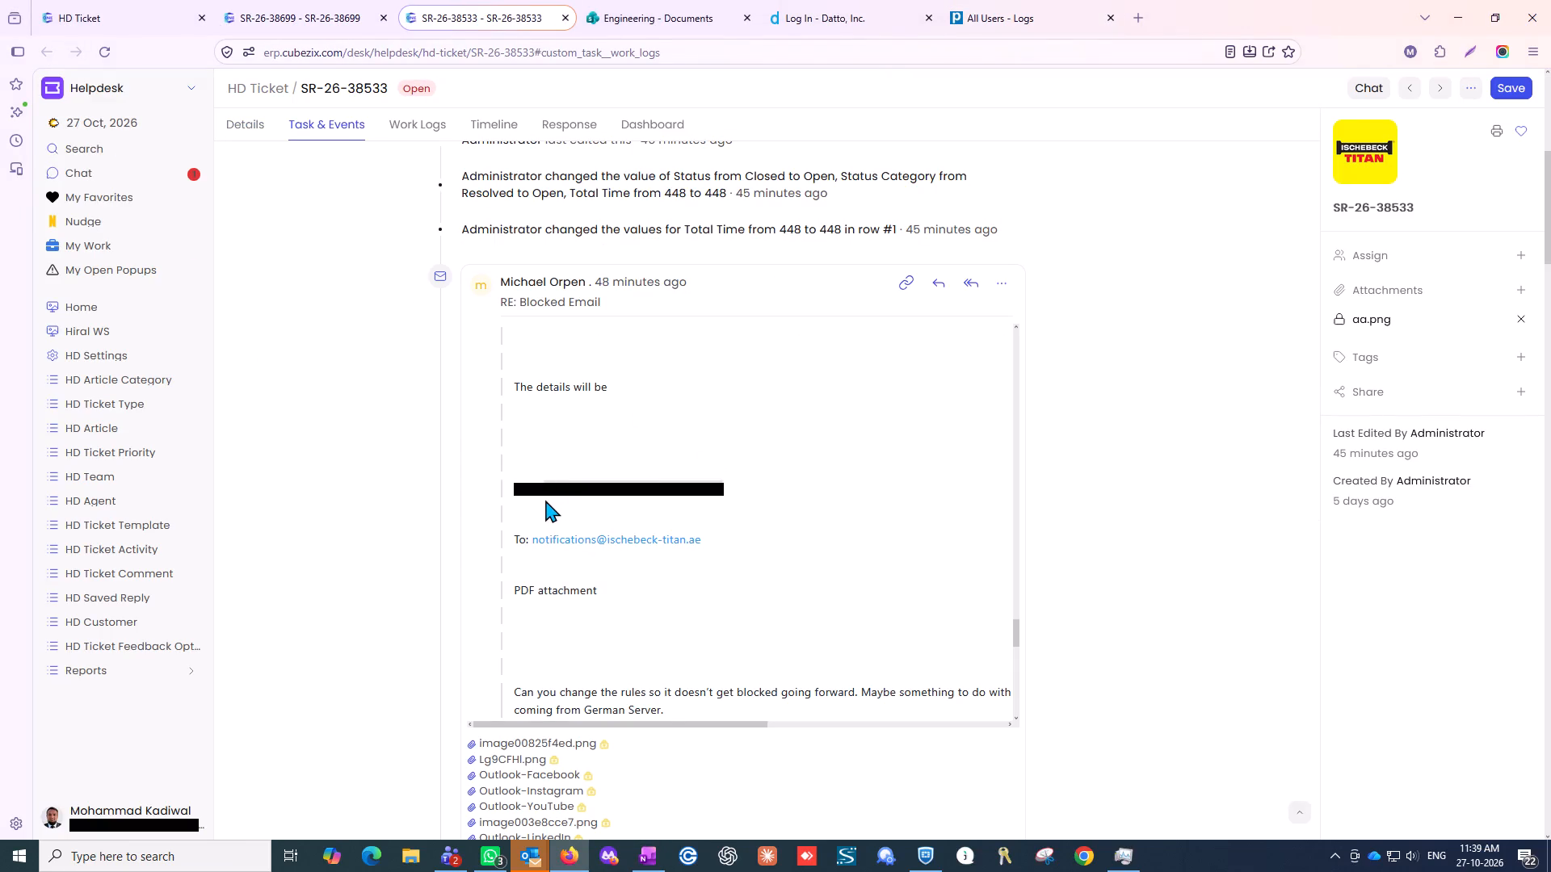
drag(545, 500, 545, 499)
key(ctrl+c)
Enter the copied address as the recipient filter in Proofpoint's All Users log and search the quarantined inbound mail.
key(alt+Tab)
key(alt+Tab)
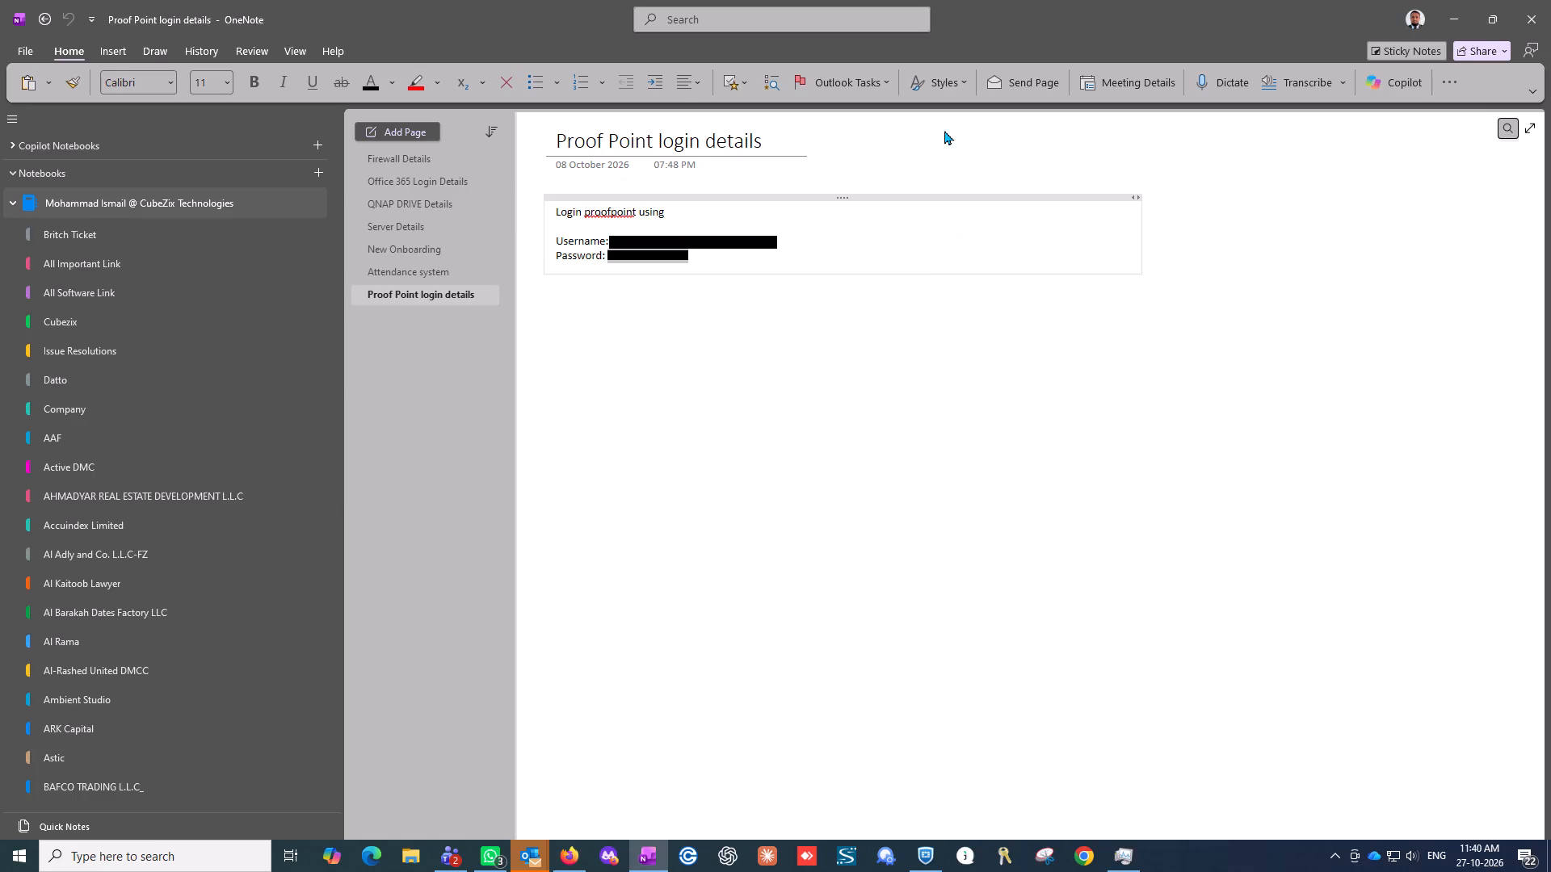
click(988, 23)
click(520, 300)
key(ctrl+v)
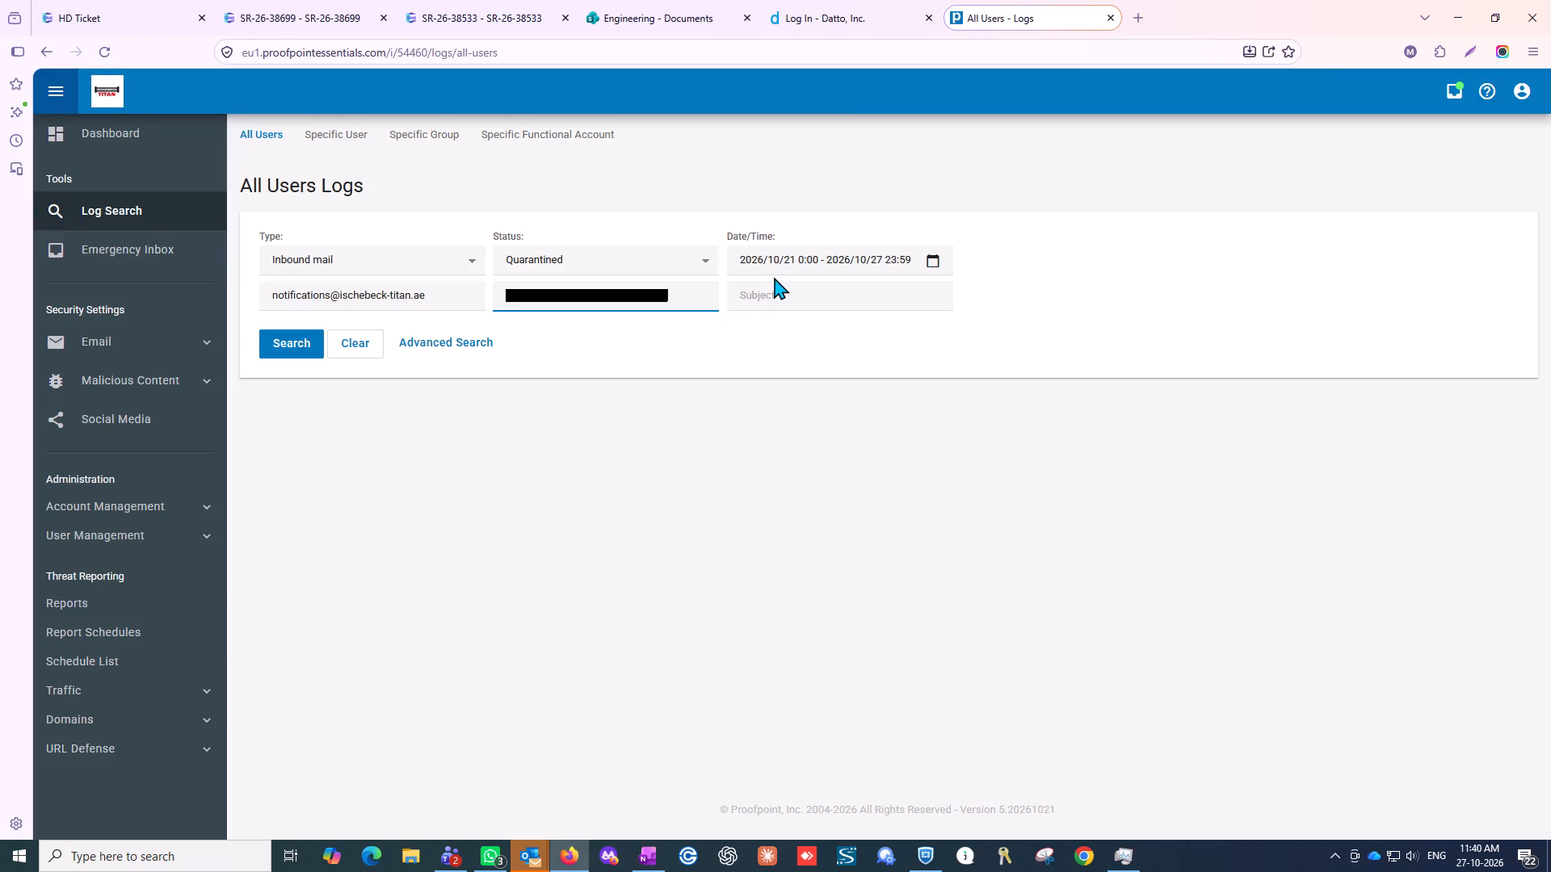
click(293, 345)
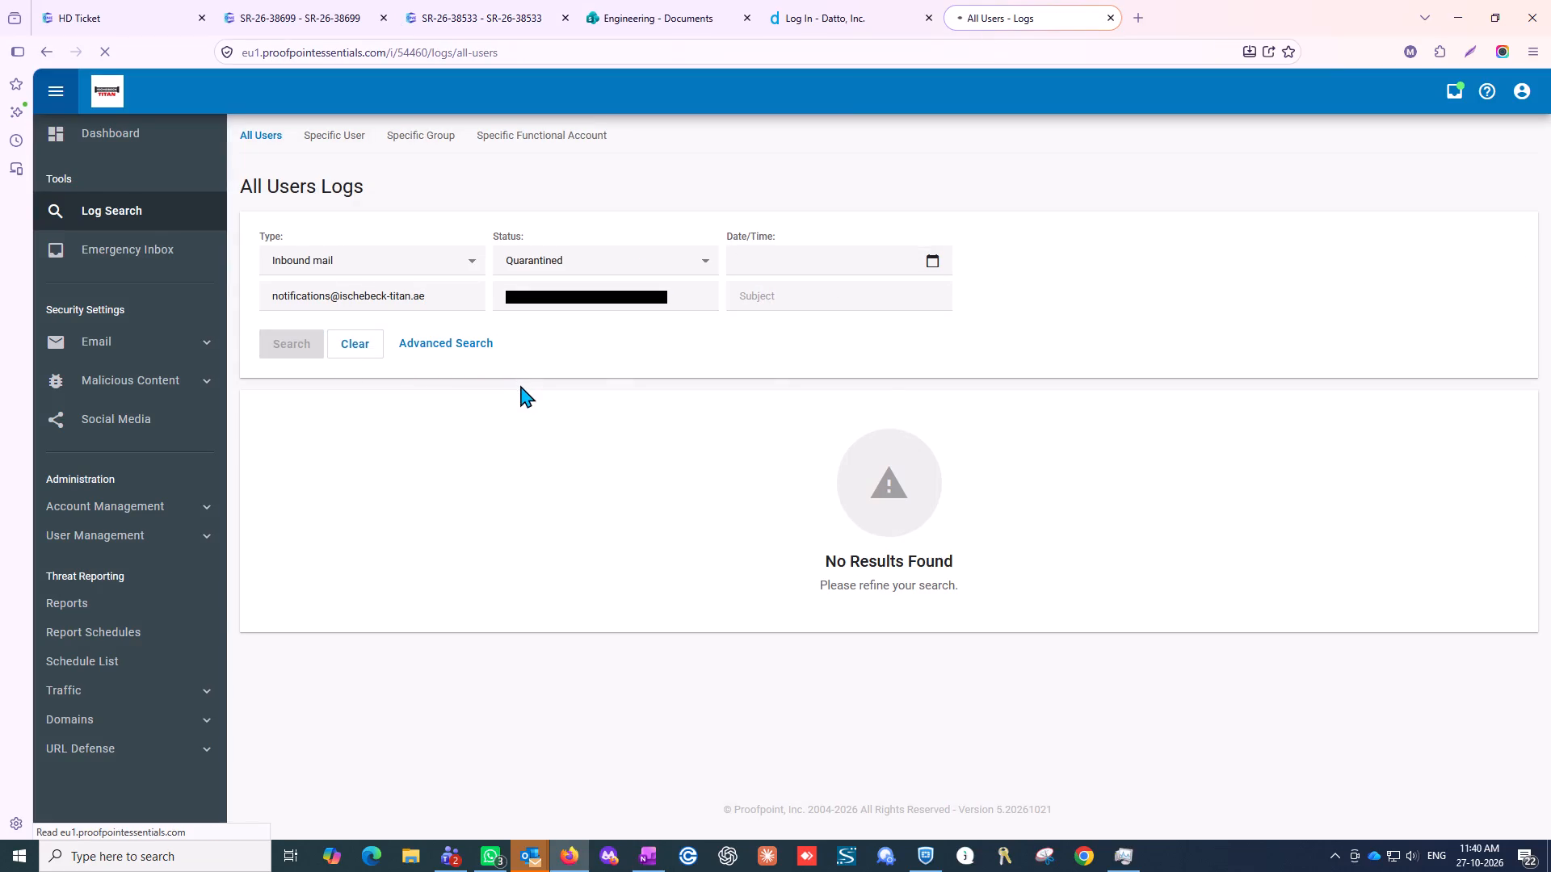
Go back to ticket SR-26-38533 and review the Blocked Email message from the quoted request up to its opening text.
key(alt+Tab)
key(alt+Tab)
click(502, 6)
scroll(735, 480, up, 1)
scroll(735, 480, down, 1)
scroll(735, 480, up, 1)
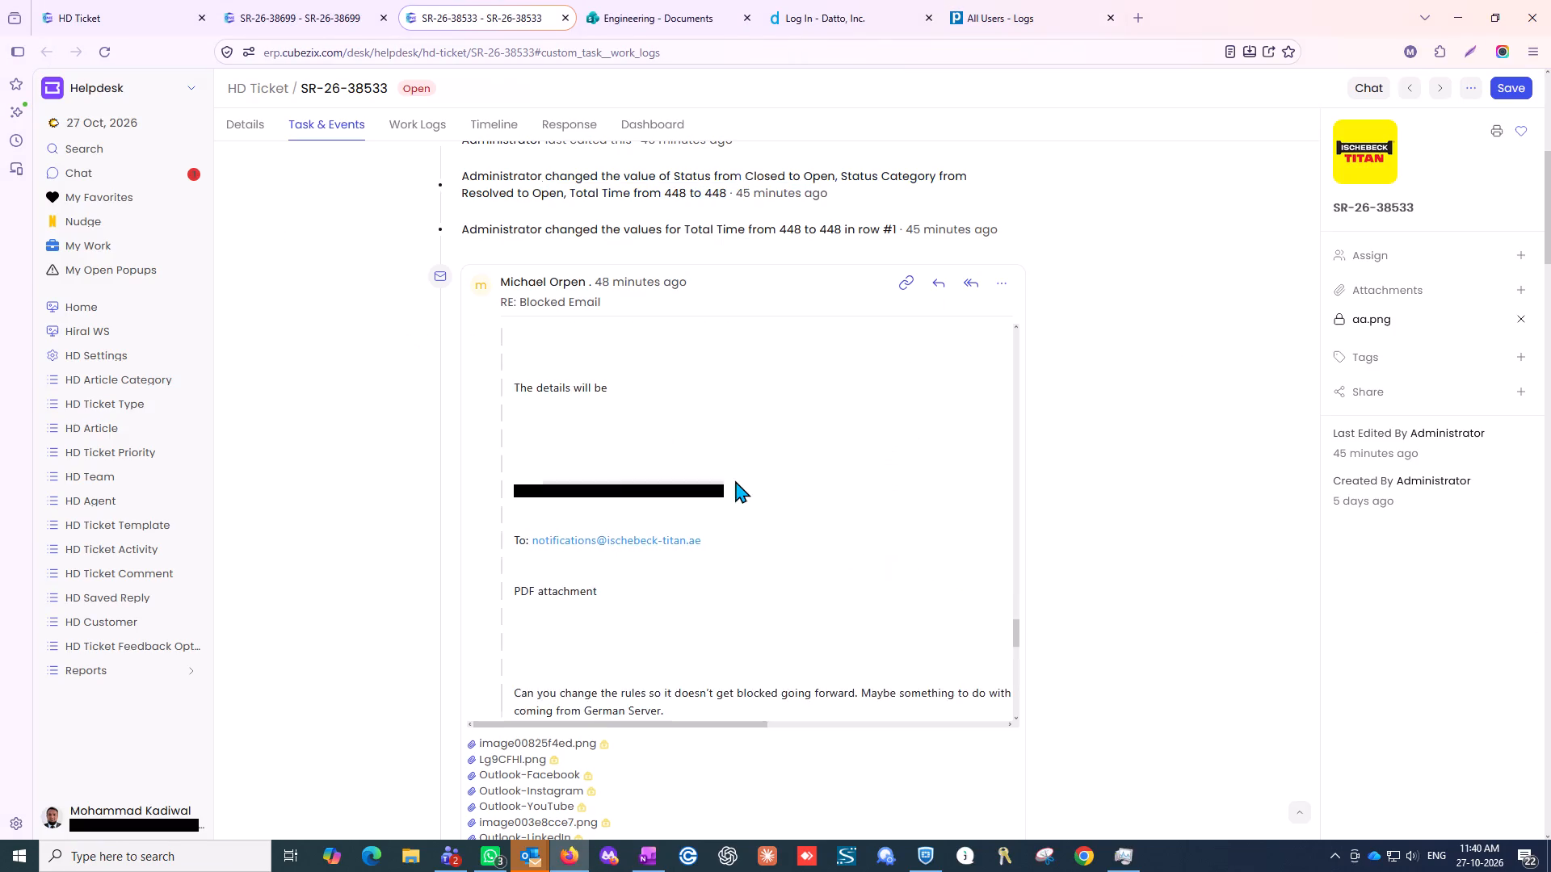
scroll(735, 480, up, 5)
scroll(735, 480, down, 1)
scroll(811, 493, up, 1)
scroll(811, 493, down, 1)
scroll(811, 492, up, 20)
scroll(811, 492, up, 6)
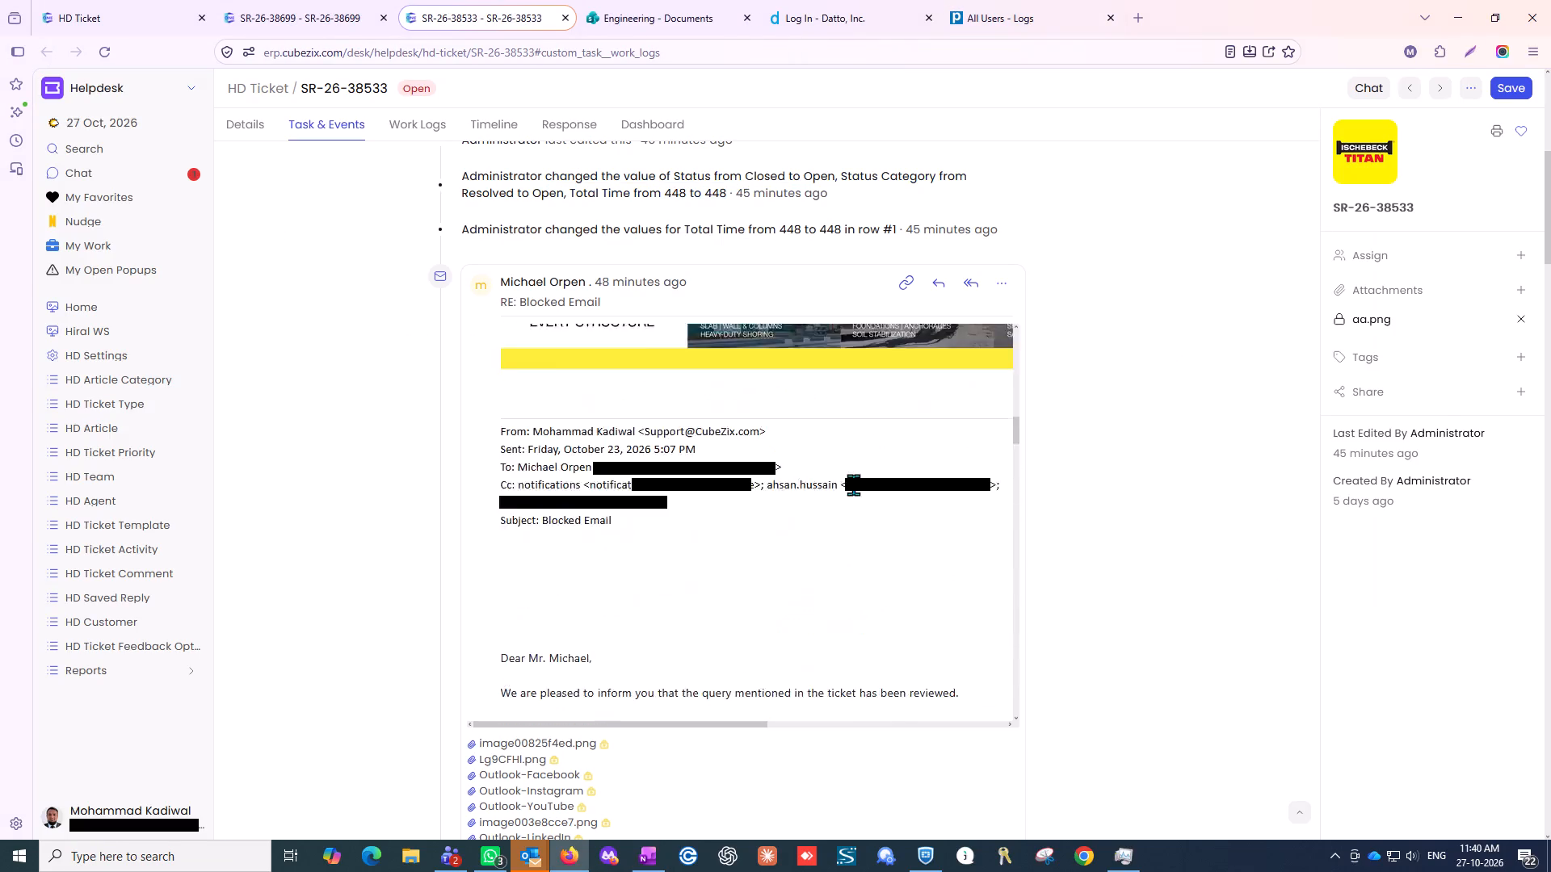
scroll(853, 484, up, 15)
scroll(830, 453, down, 3)
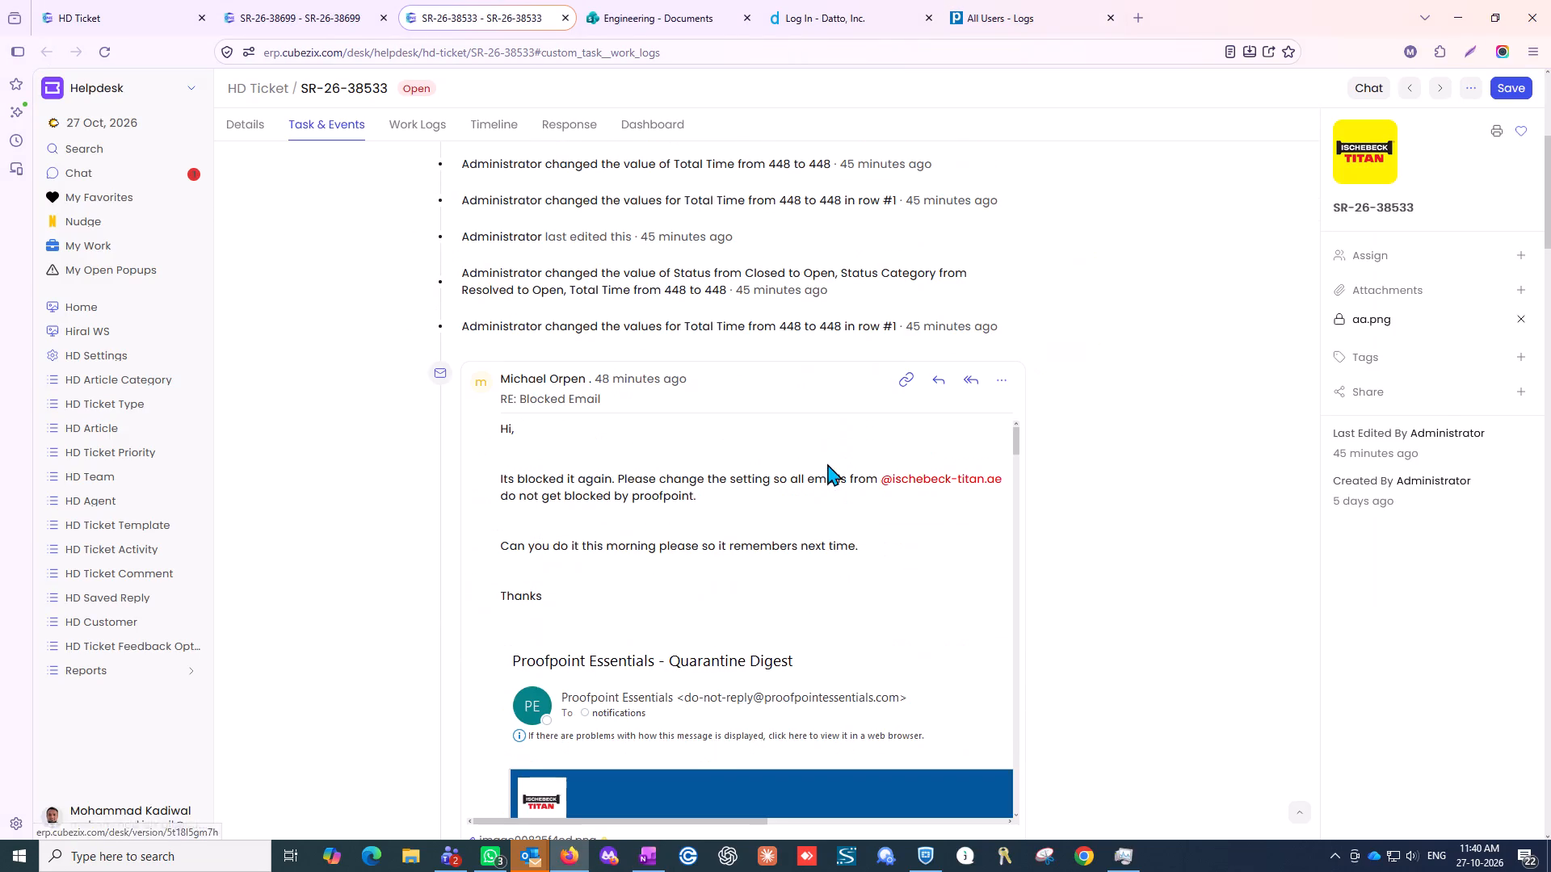
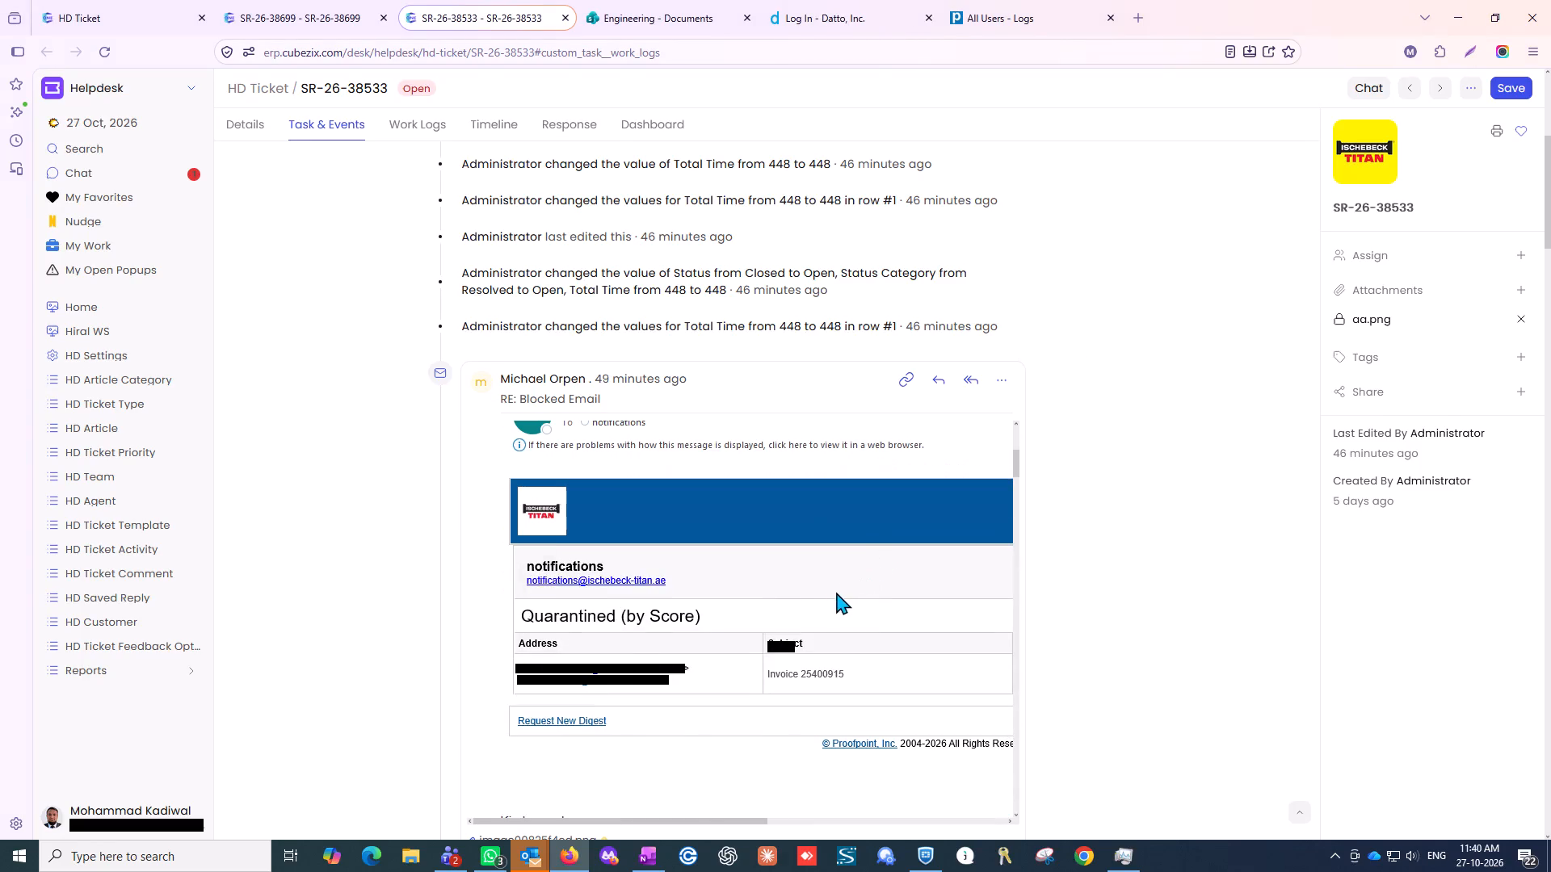
In ticket SR-26-38533, check the delivery date and time of the quarantined invoice email in the Blocked Email message's digest image.
drag(544, 819, 649, 820)
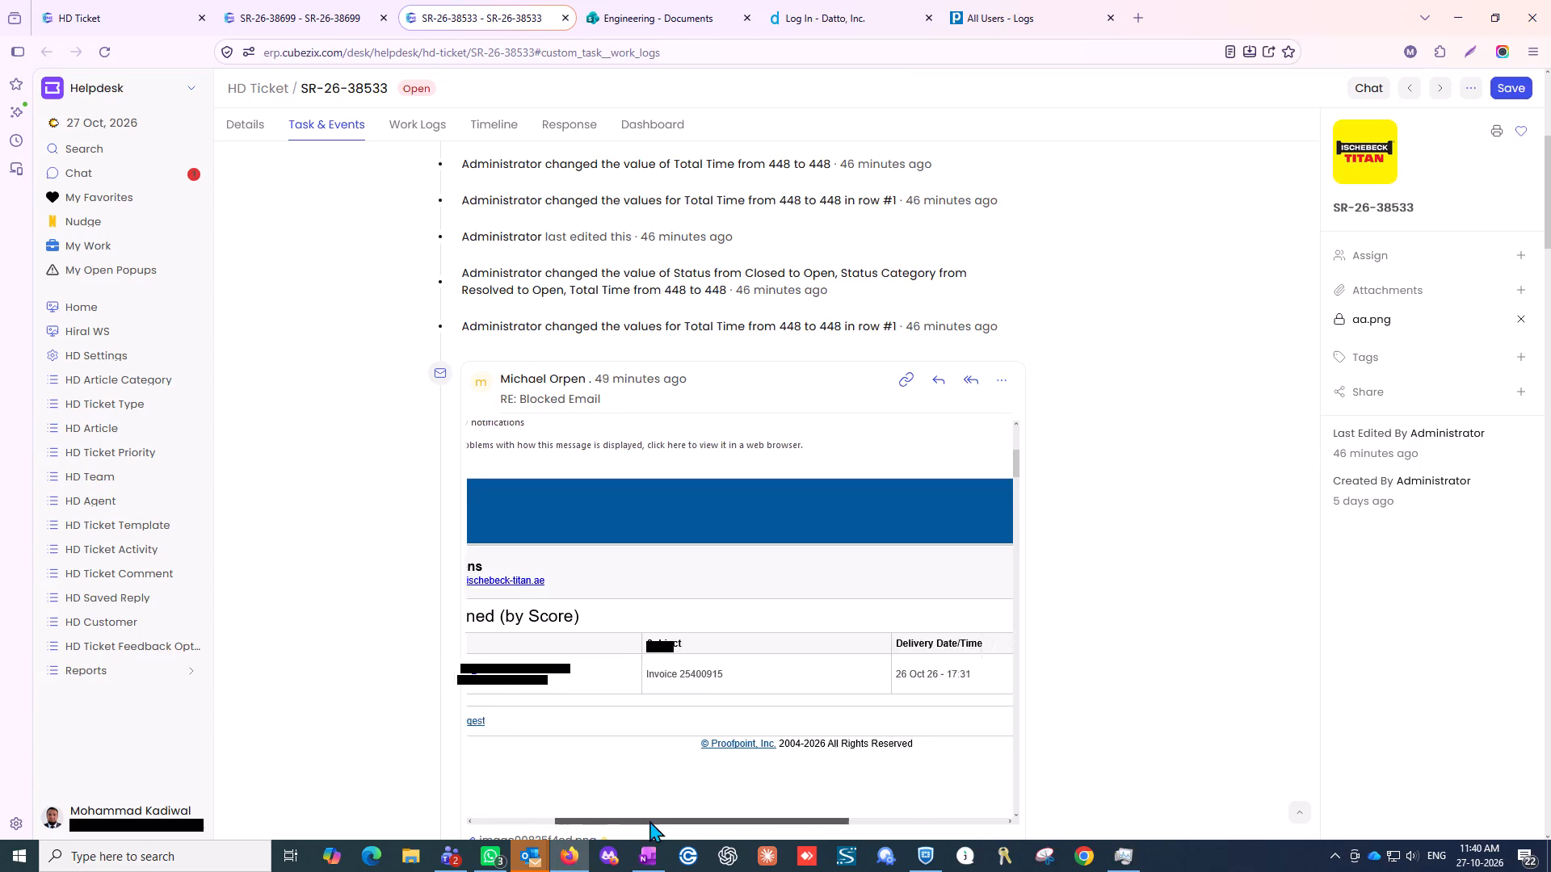
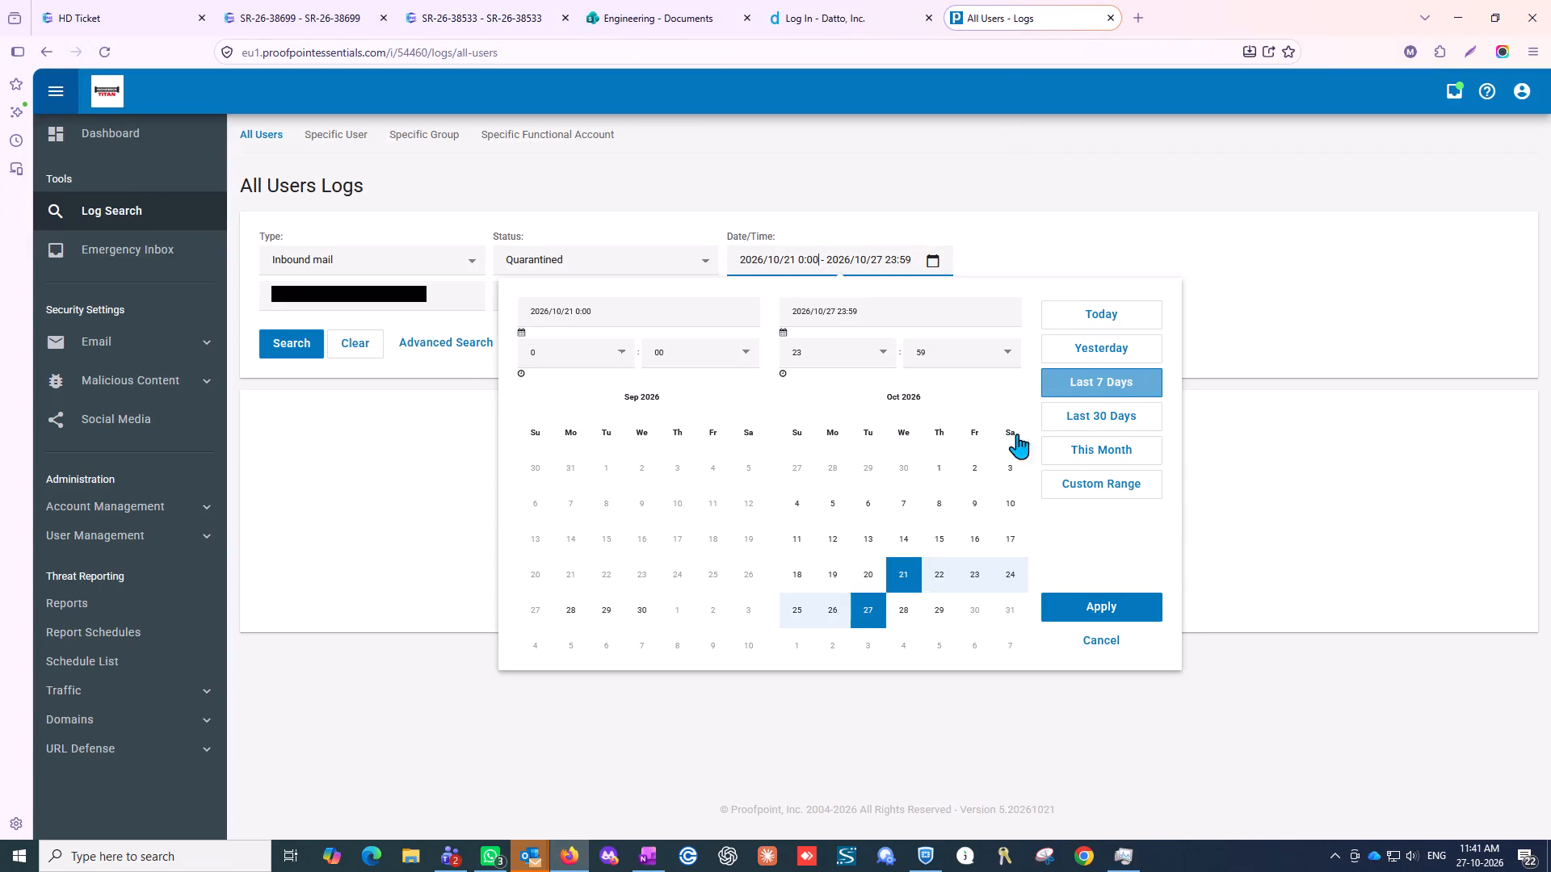
Widen the log search date range to the last 30 days and run the search.
click(1079, 410)
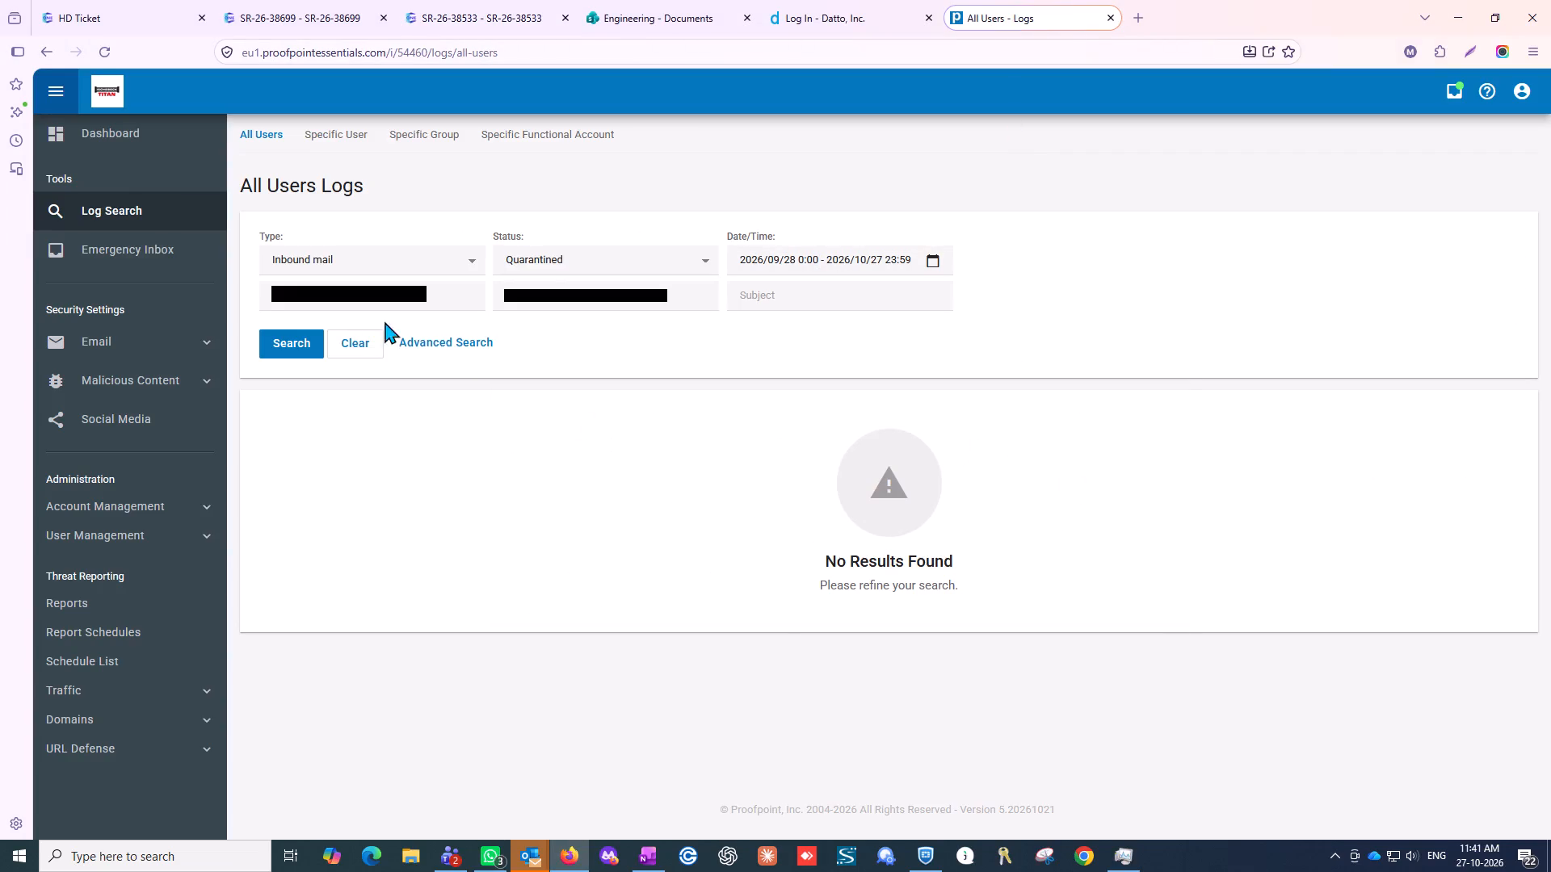
click(284, 341)
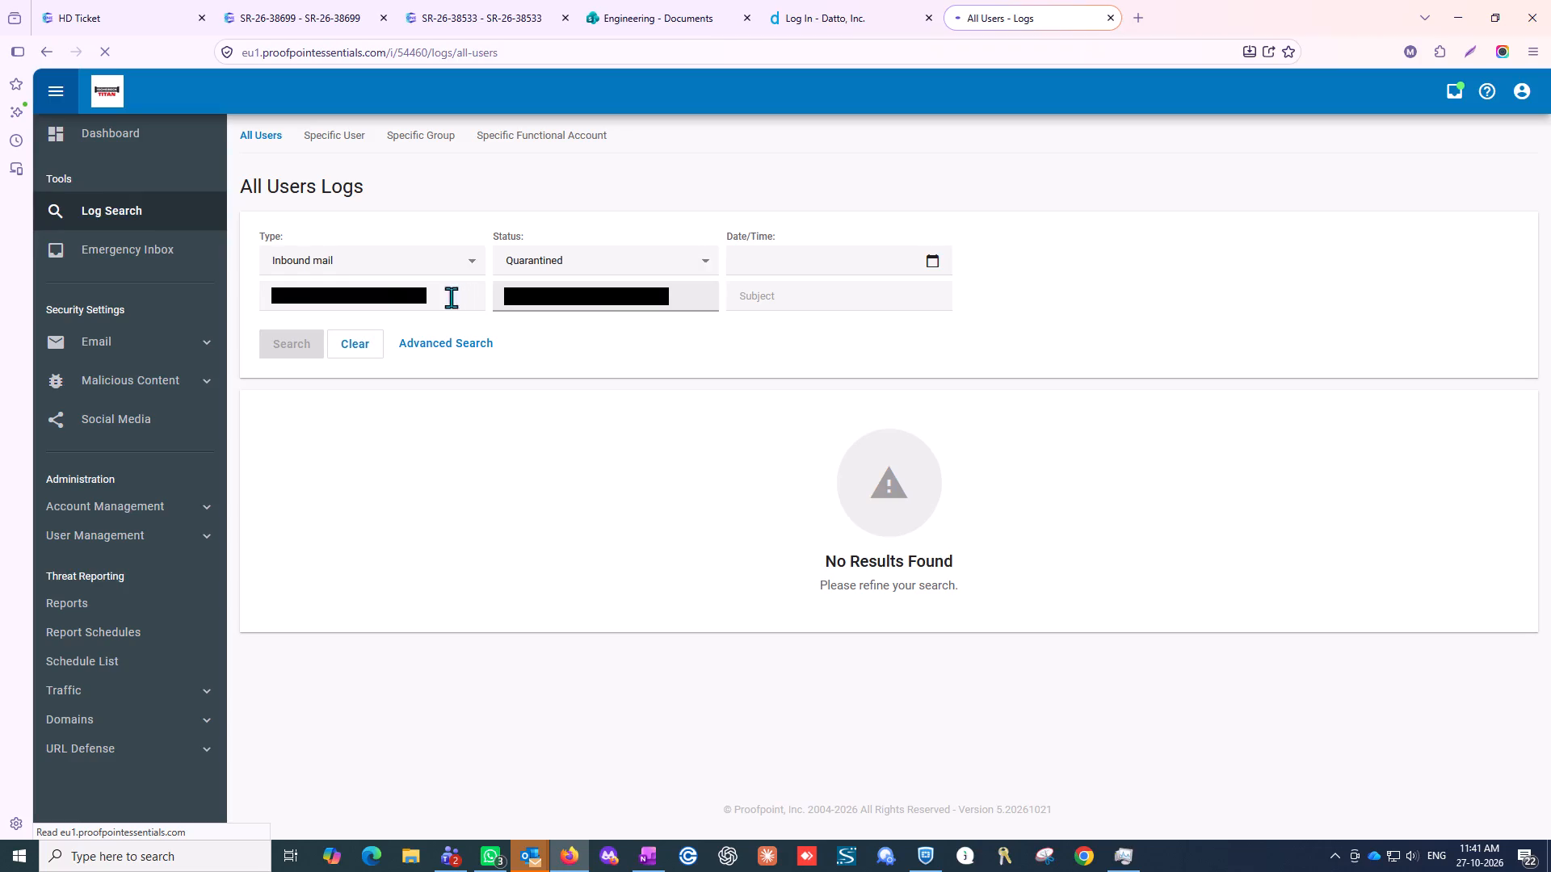
Replace the sender filter with the address copied from the recipient filter.
drag(446, 297, 140, 297)
triple_click(360, 294)
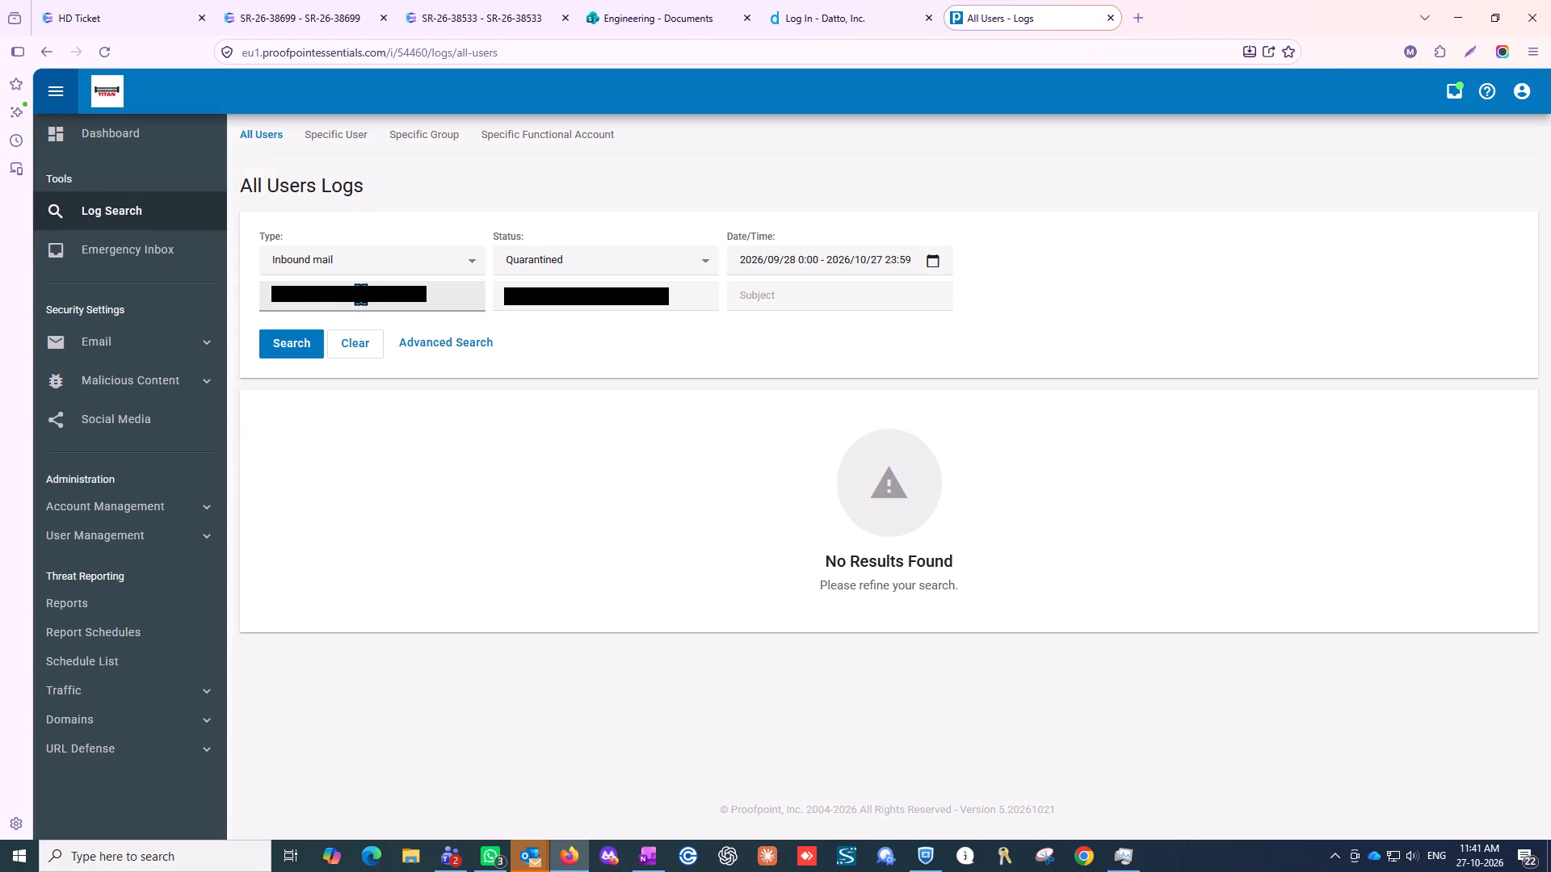
key(super+v)
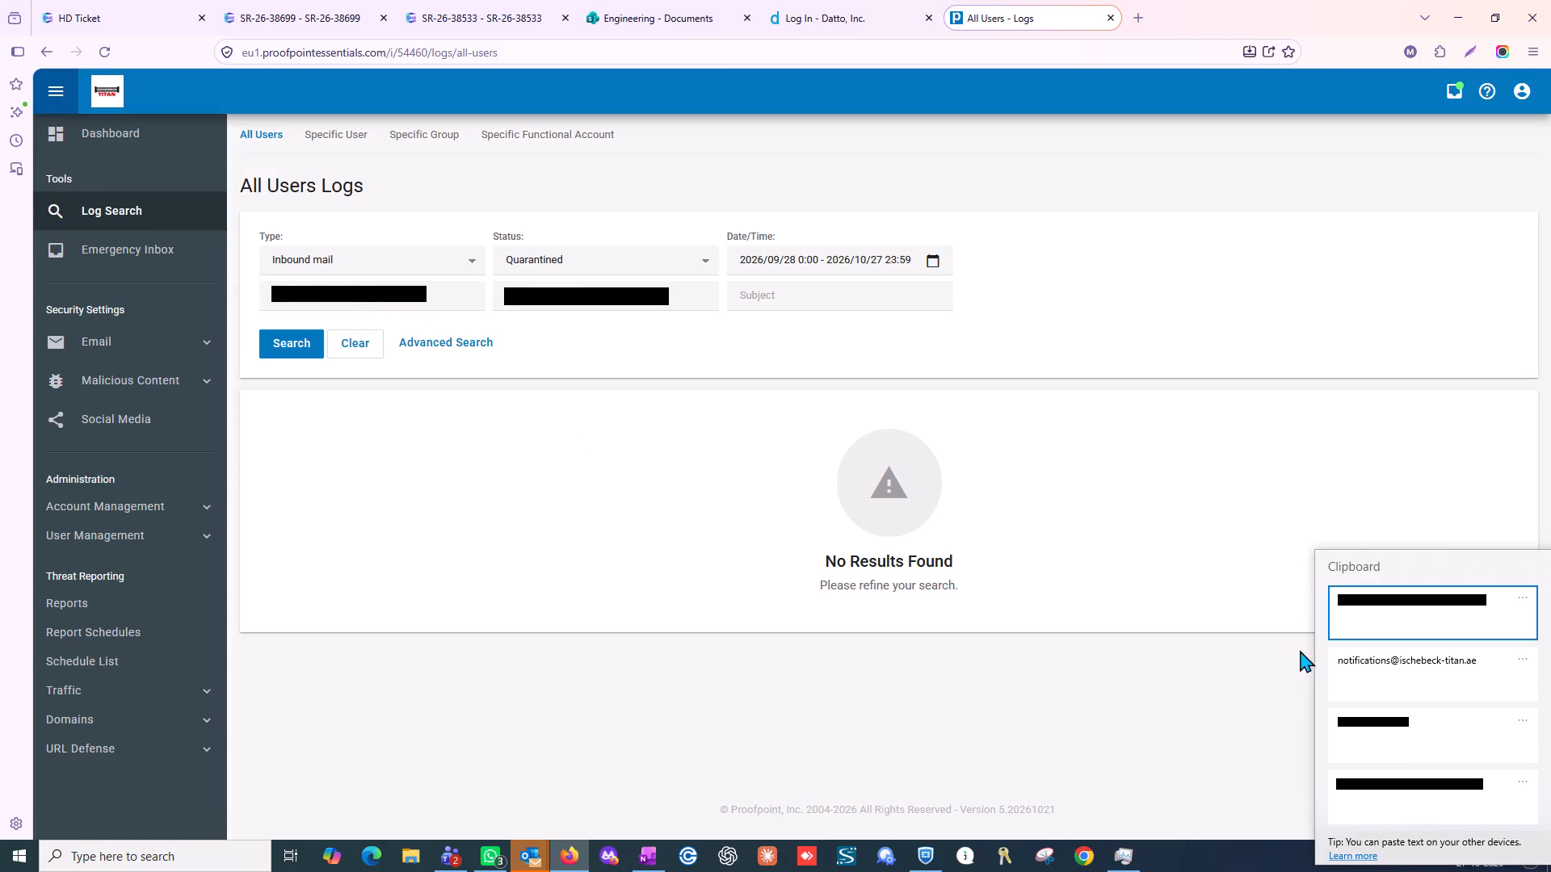
click(434, 295)
drag(681, 299, 598, 299)
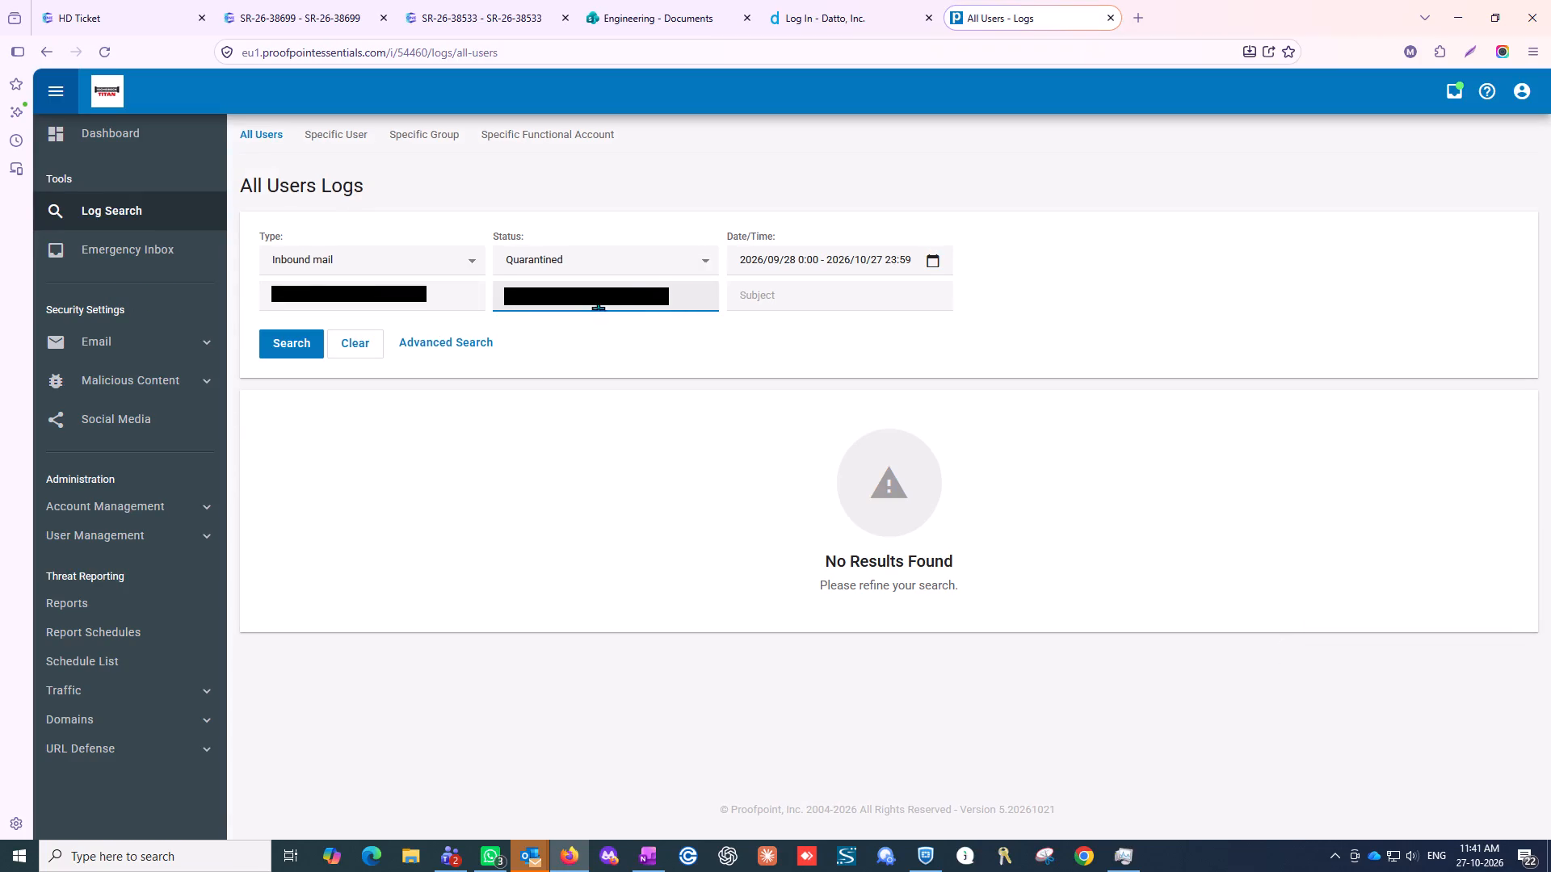
drag(598, 299, 460, 299)
key(ctrl+c)
click(431, 291)
drag(431, 292, 163, 300)
key(ctrl+v)
Set the recipient filter to the previously copied ischebeck-titan.ae notifications address and search the quarantined inbound mail again.
click(576, 297)
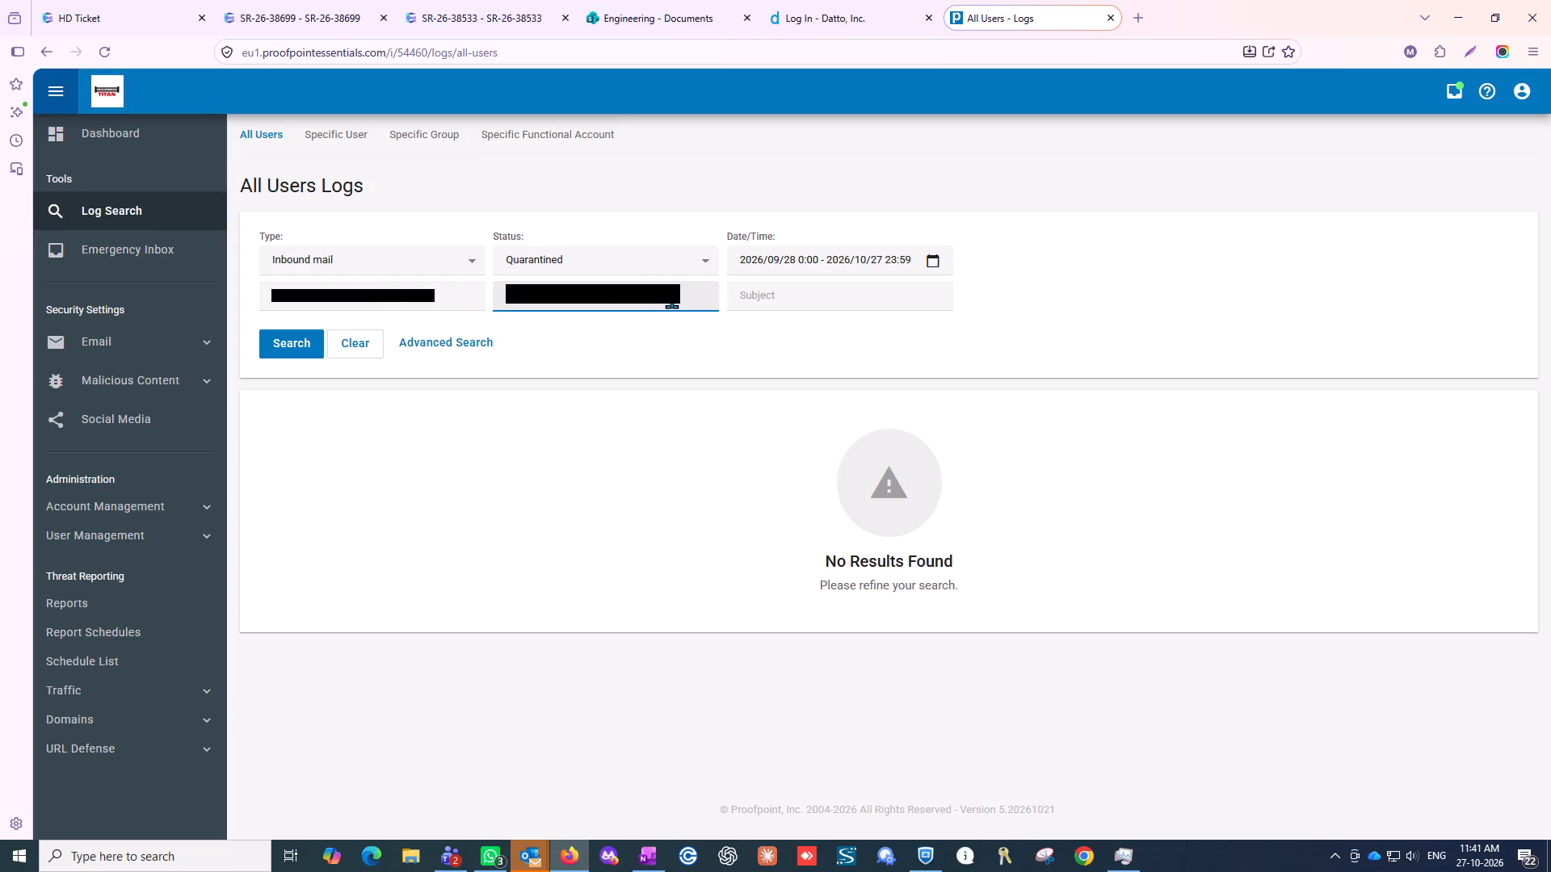
drag(671, 297, 434, 297)
key(super+v)
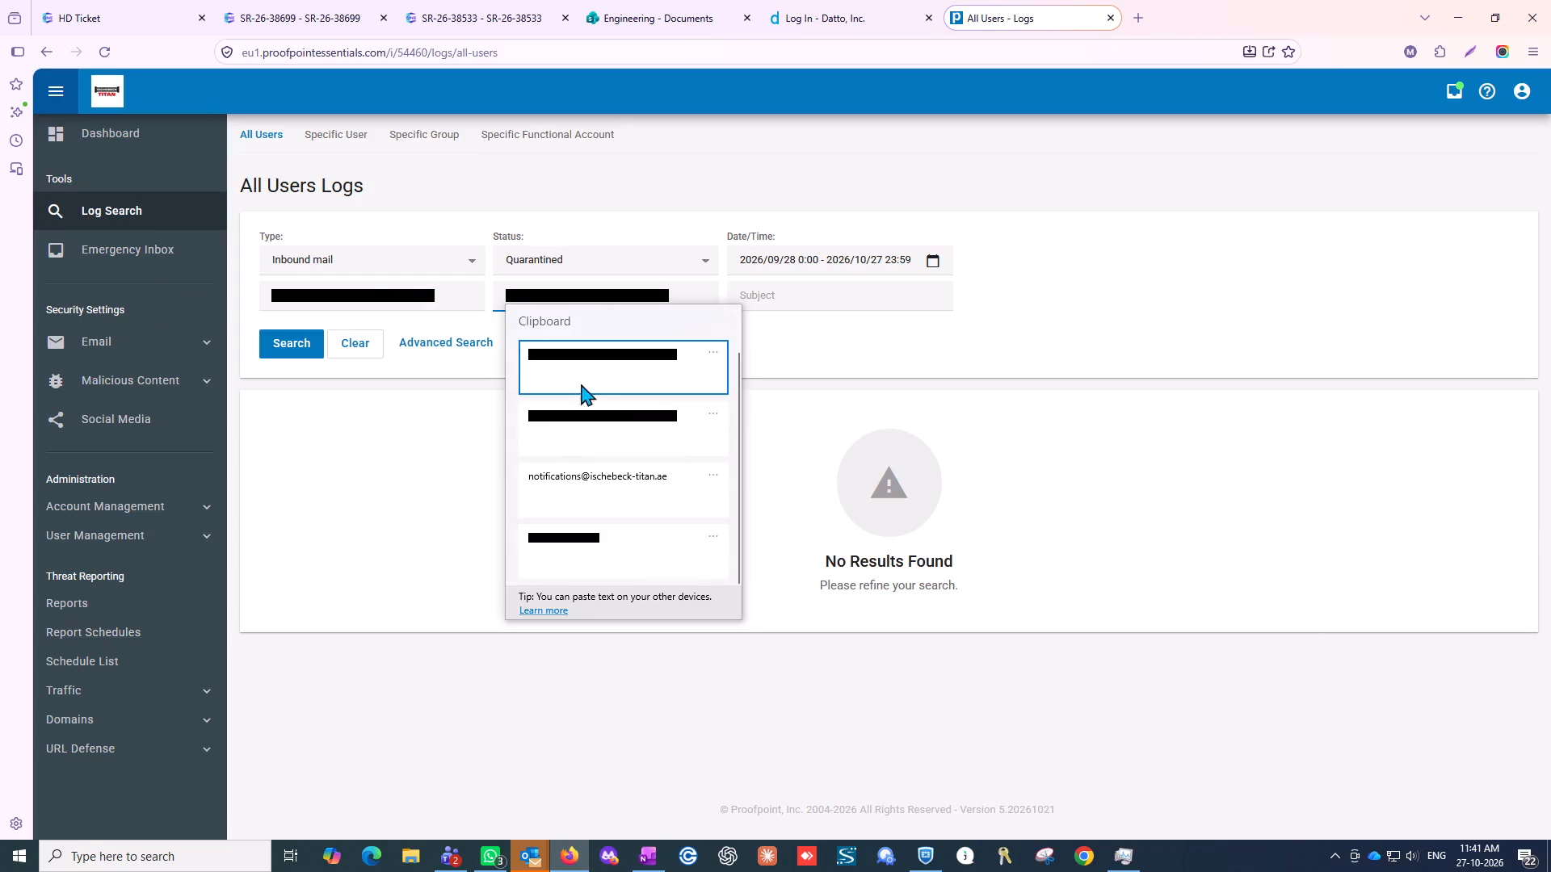
click(558, 487)
key(ctrl+v)
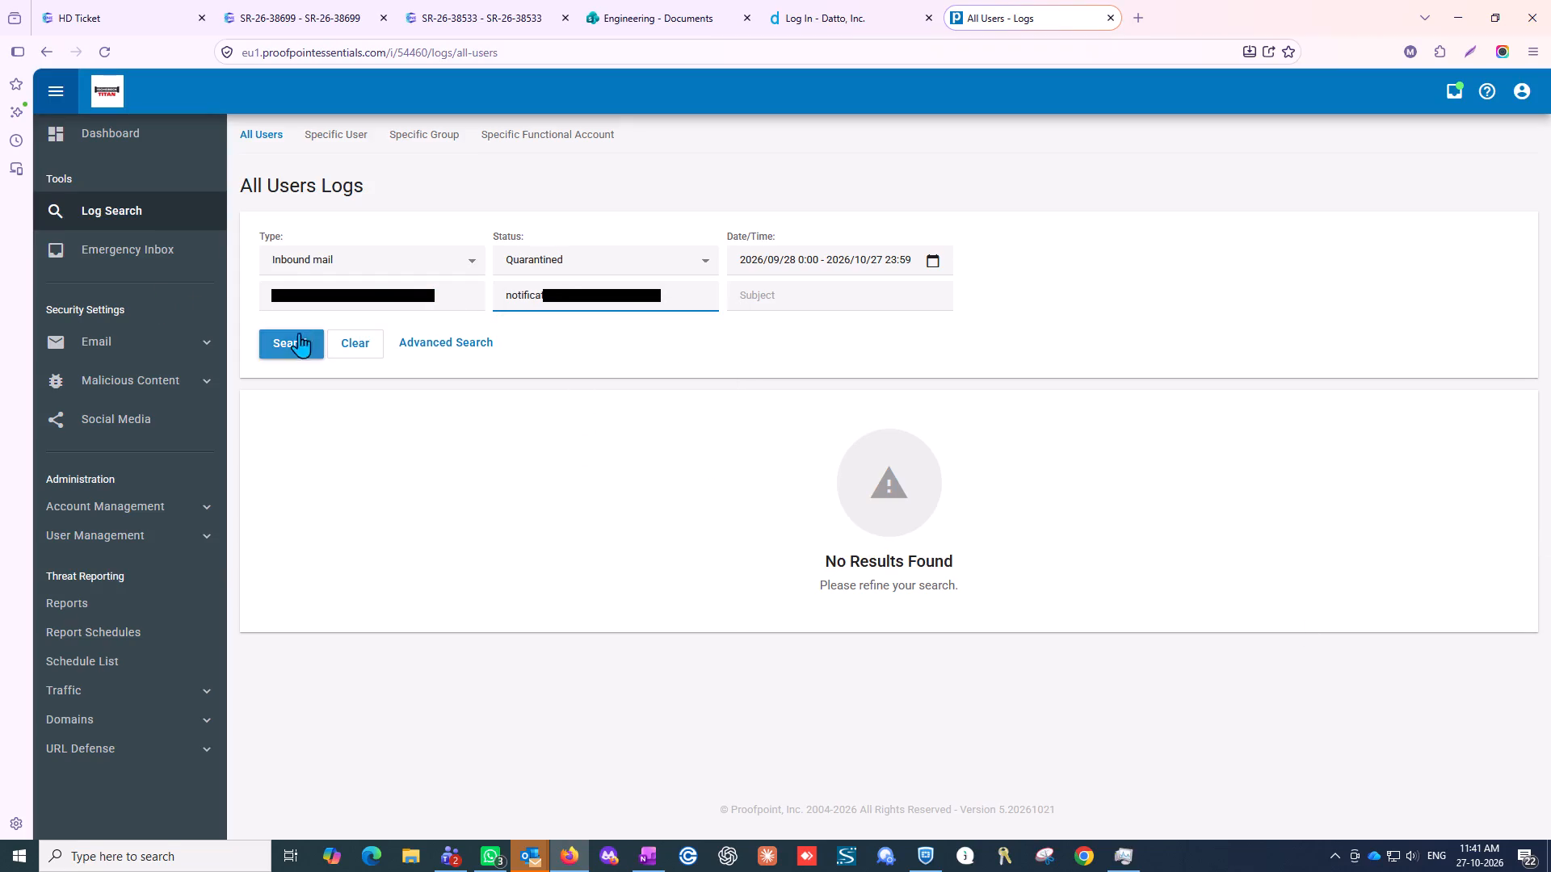
click(292, 338)
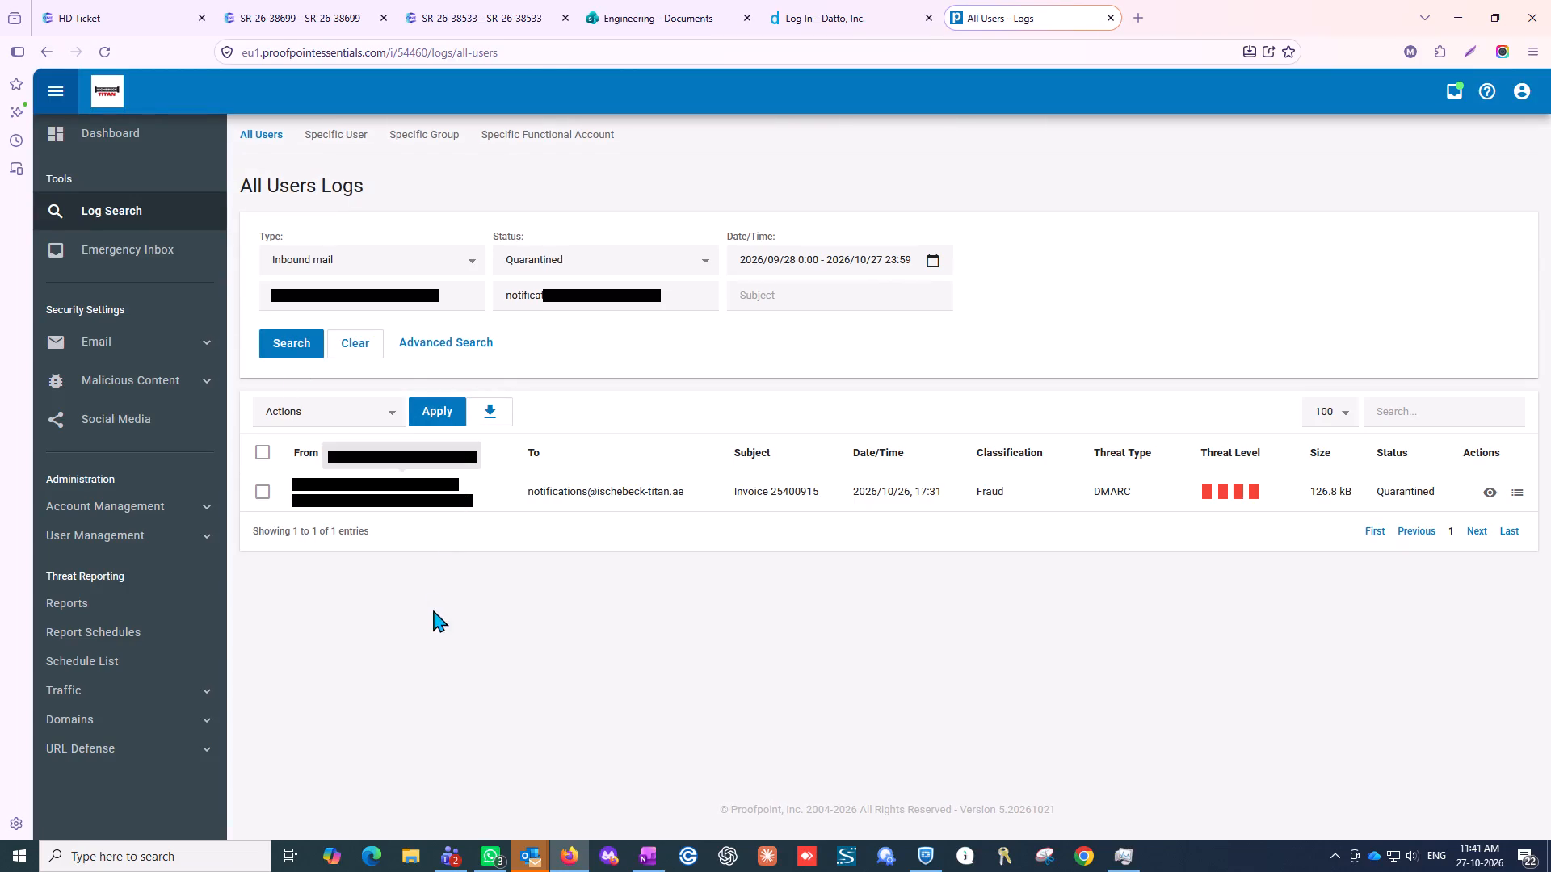
Select the quarantined email with subject Invoice 25400915 and open its detailed log entry.
click(305, 493)
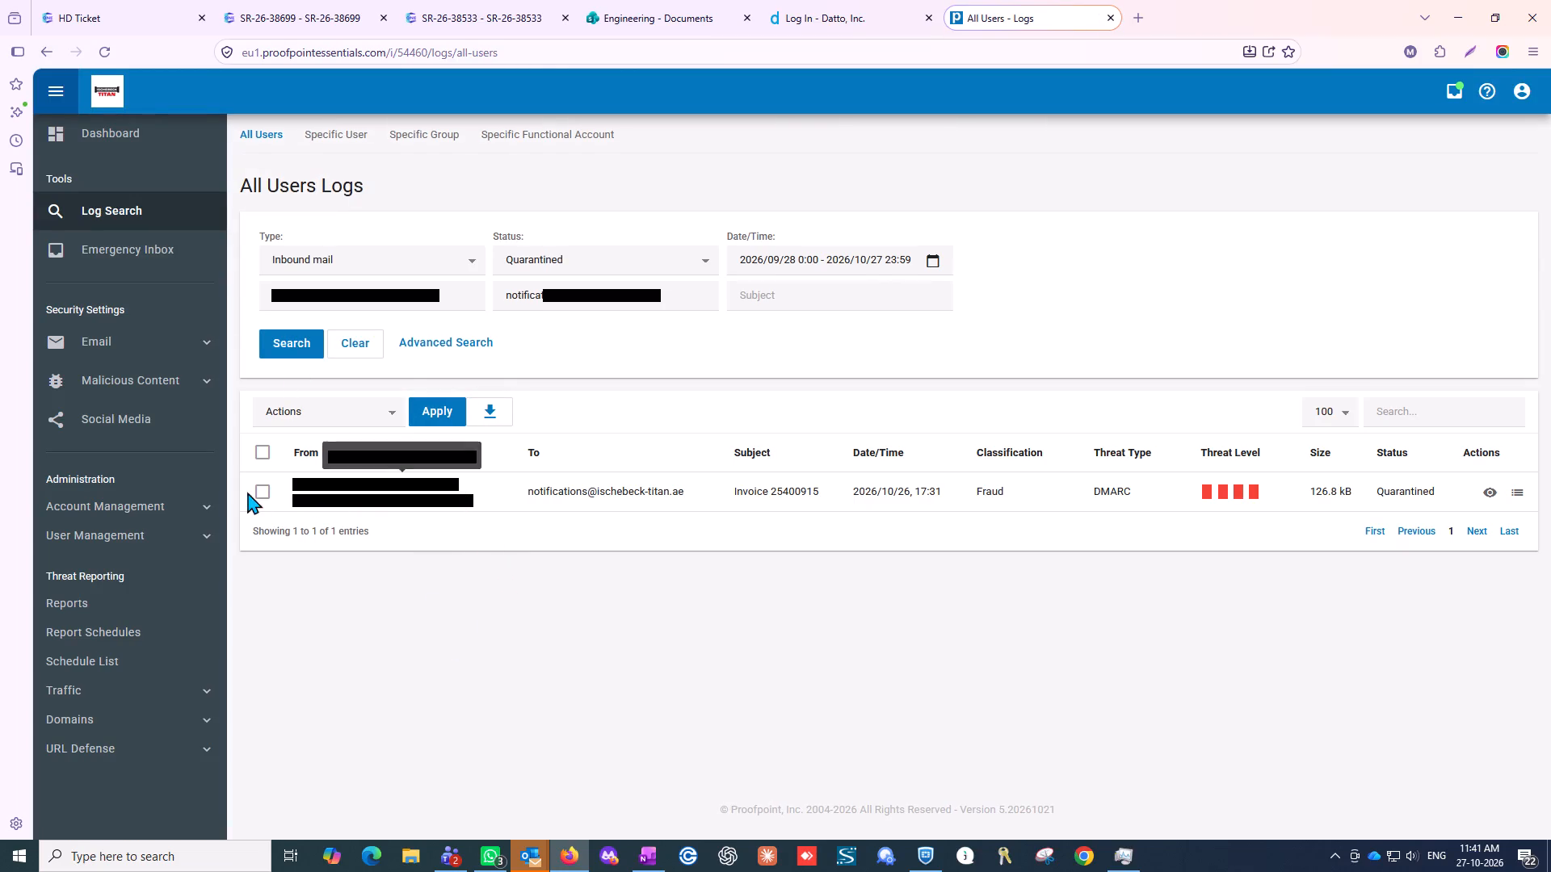
click(263, 492)
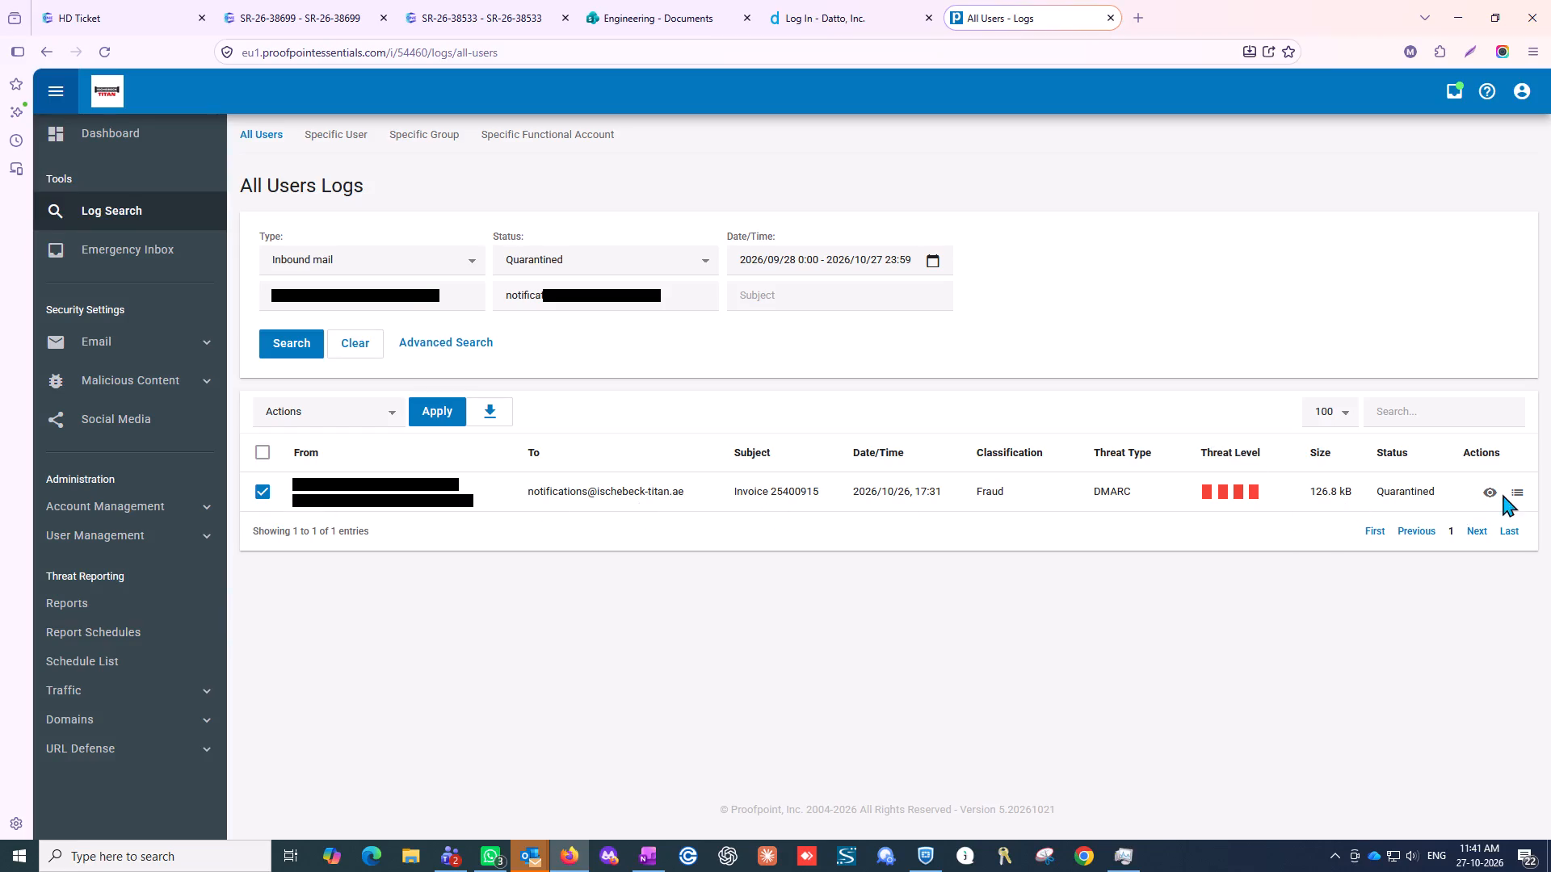
click(1516, 494)
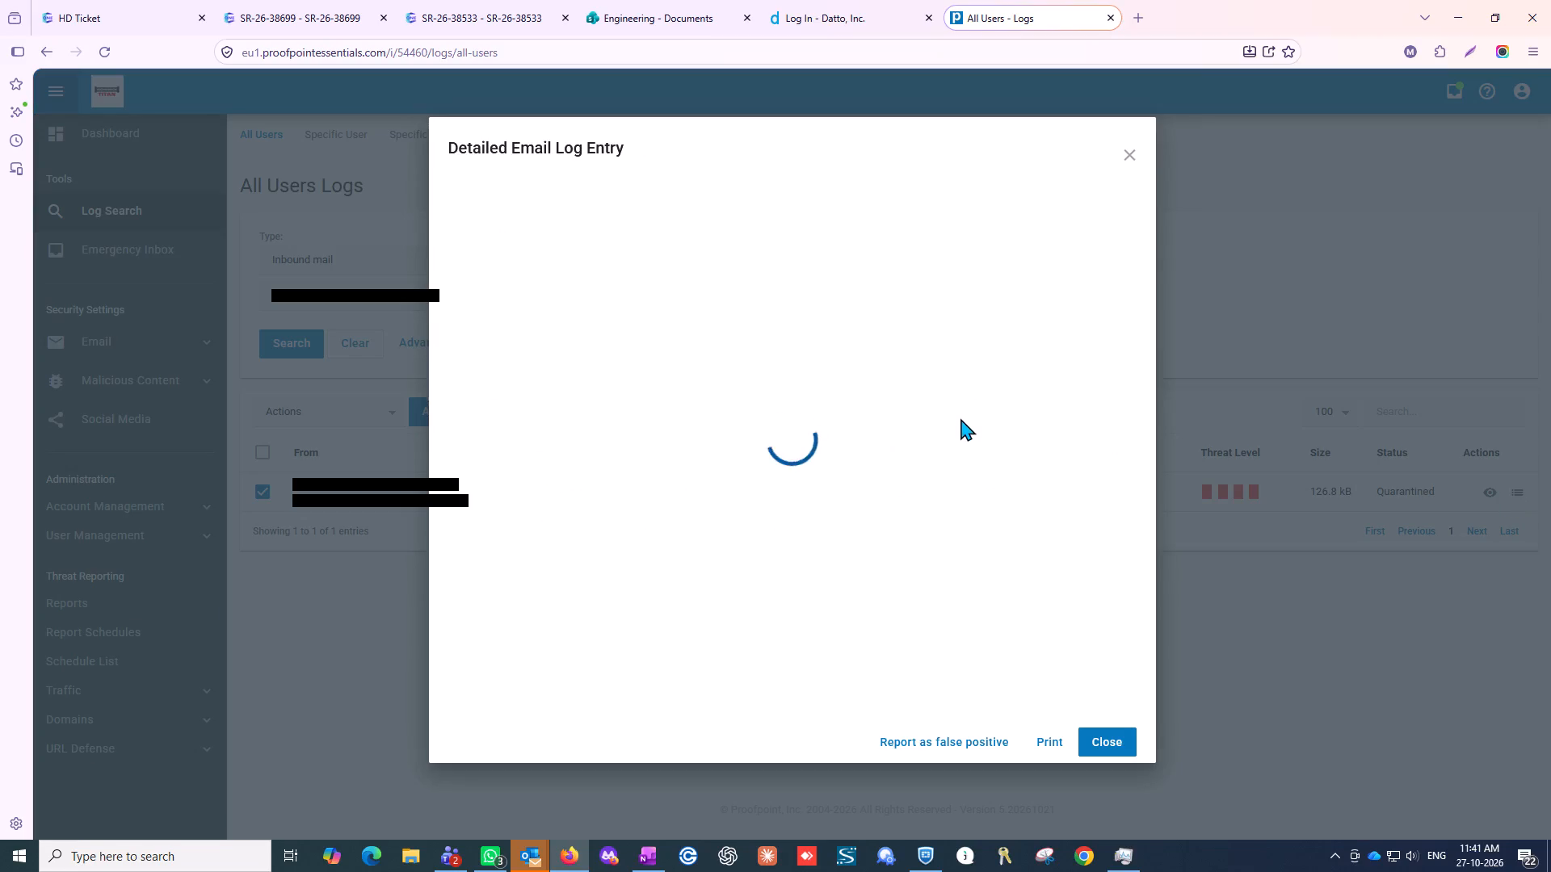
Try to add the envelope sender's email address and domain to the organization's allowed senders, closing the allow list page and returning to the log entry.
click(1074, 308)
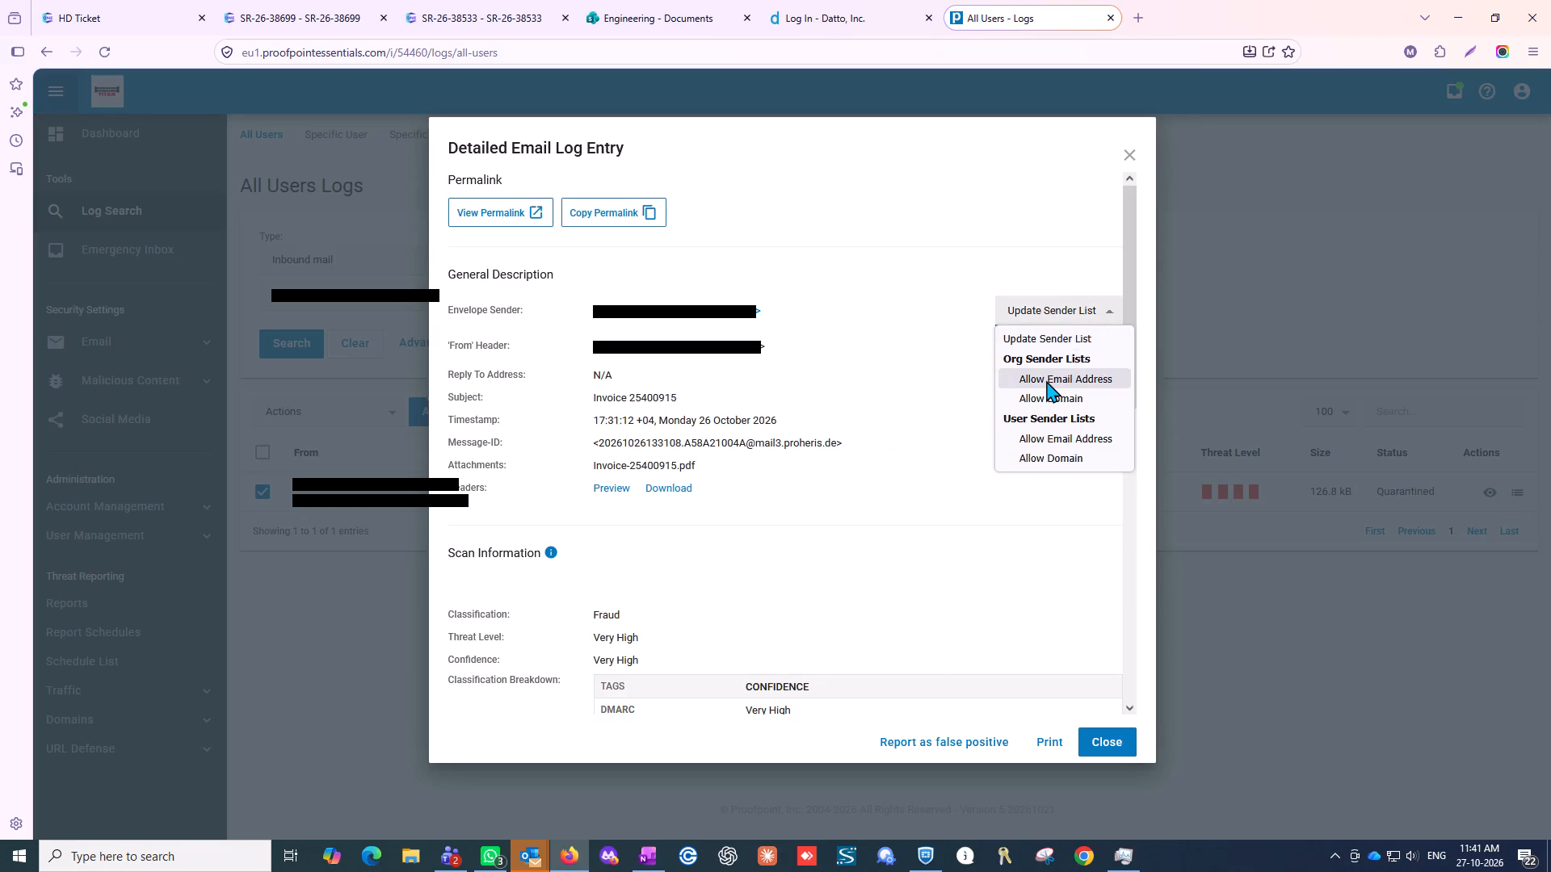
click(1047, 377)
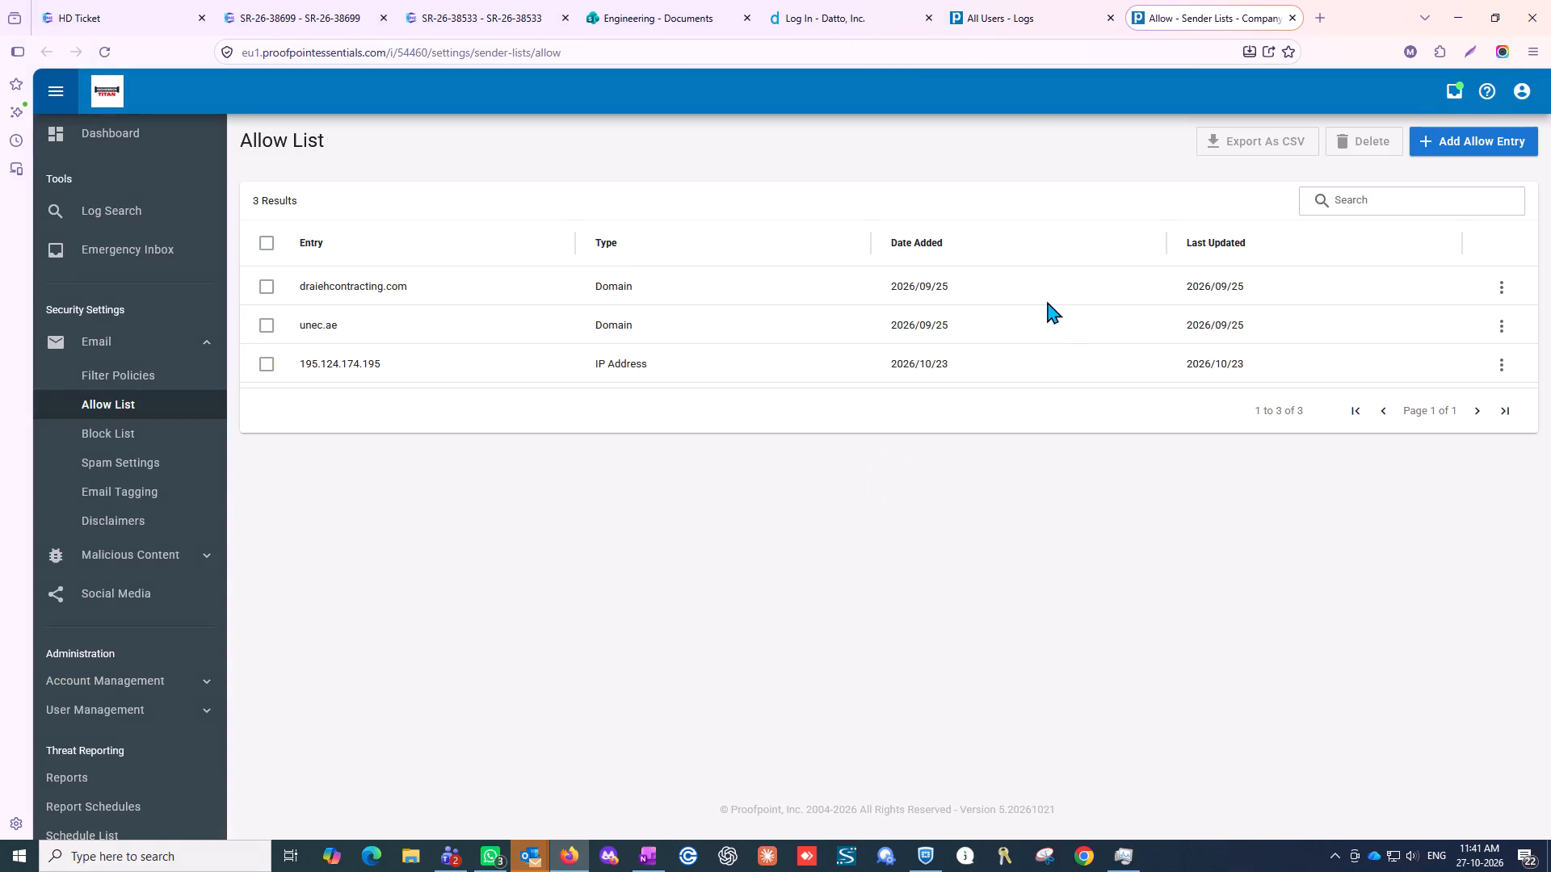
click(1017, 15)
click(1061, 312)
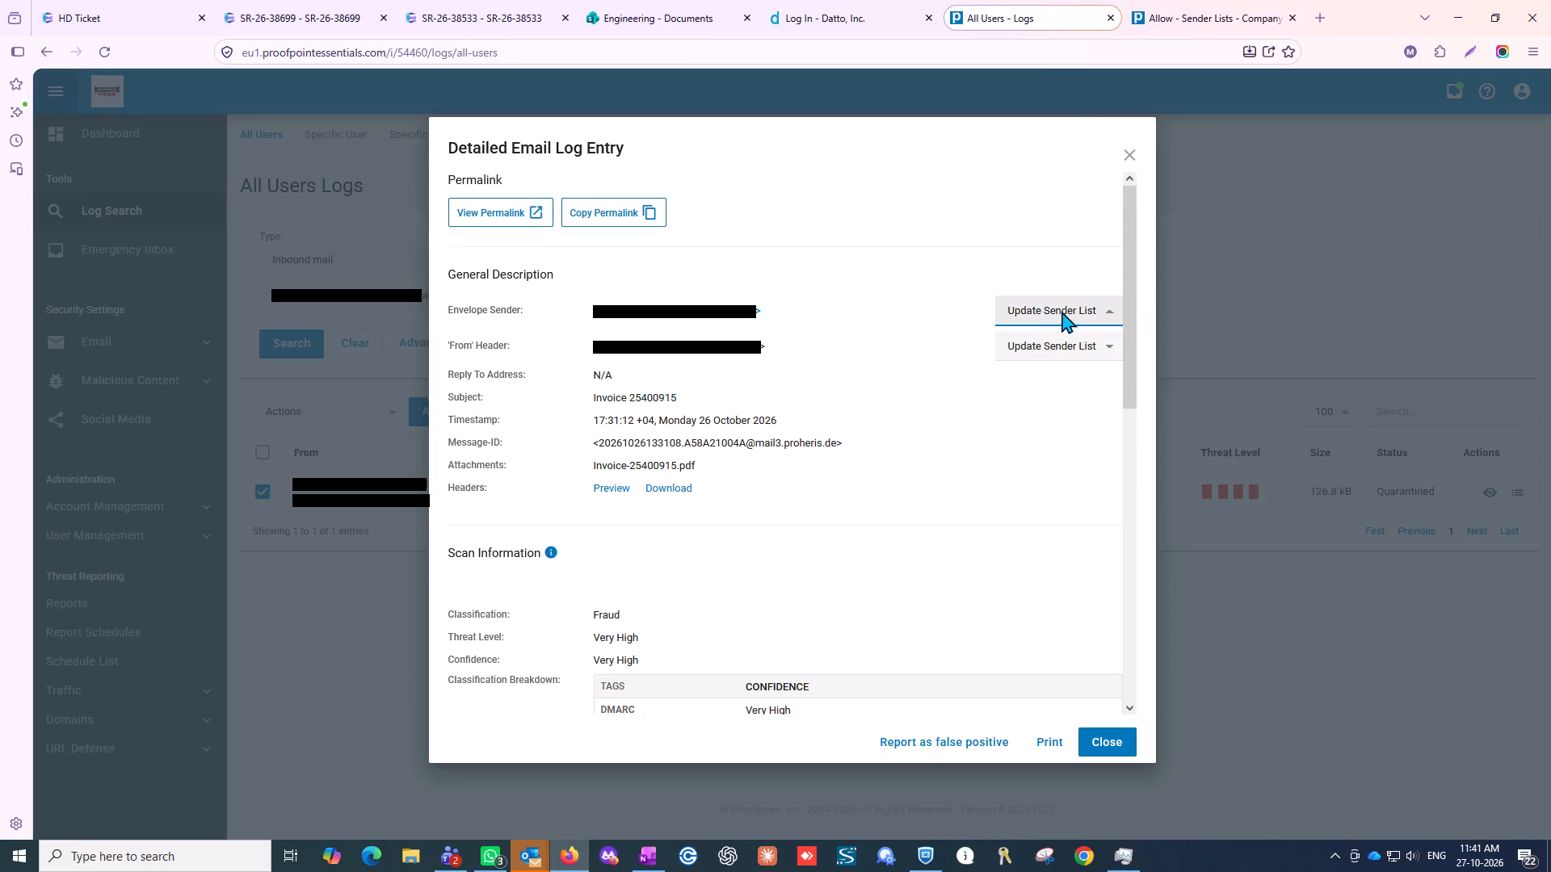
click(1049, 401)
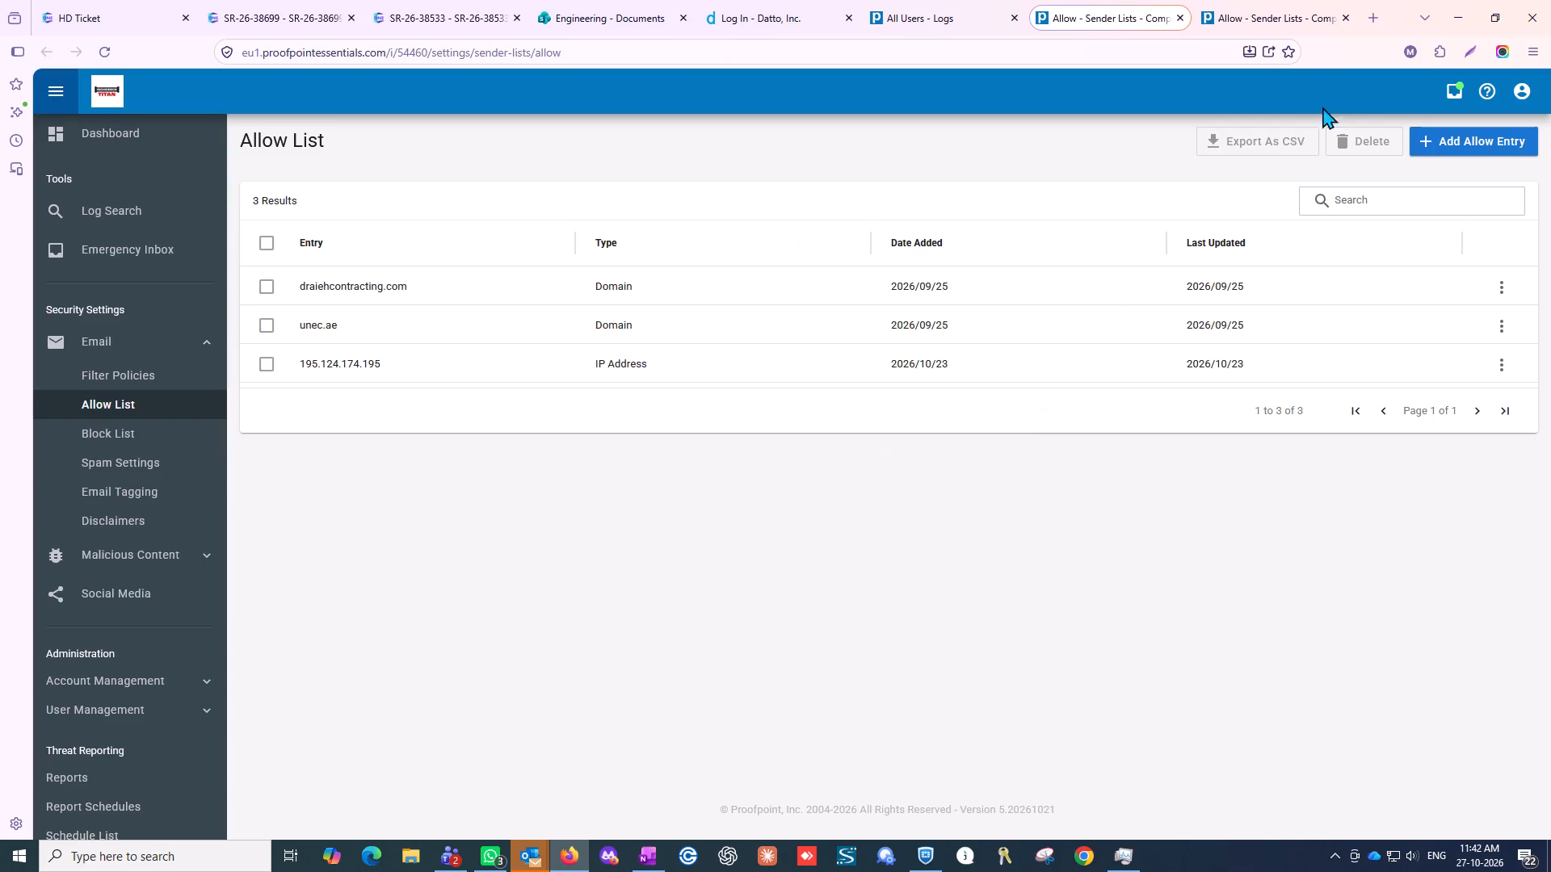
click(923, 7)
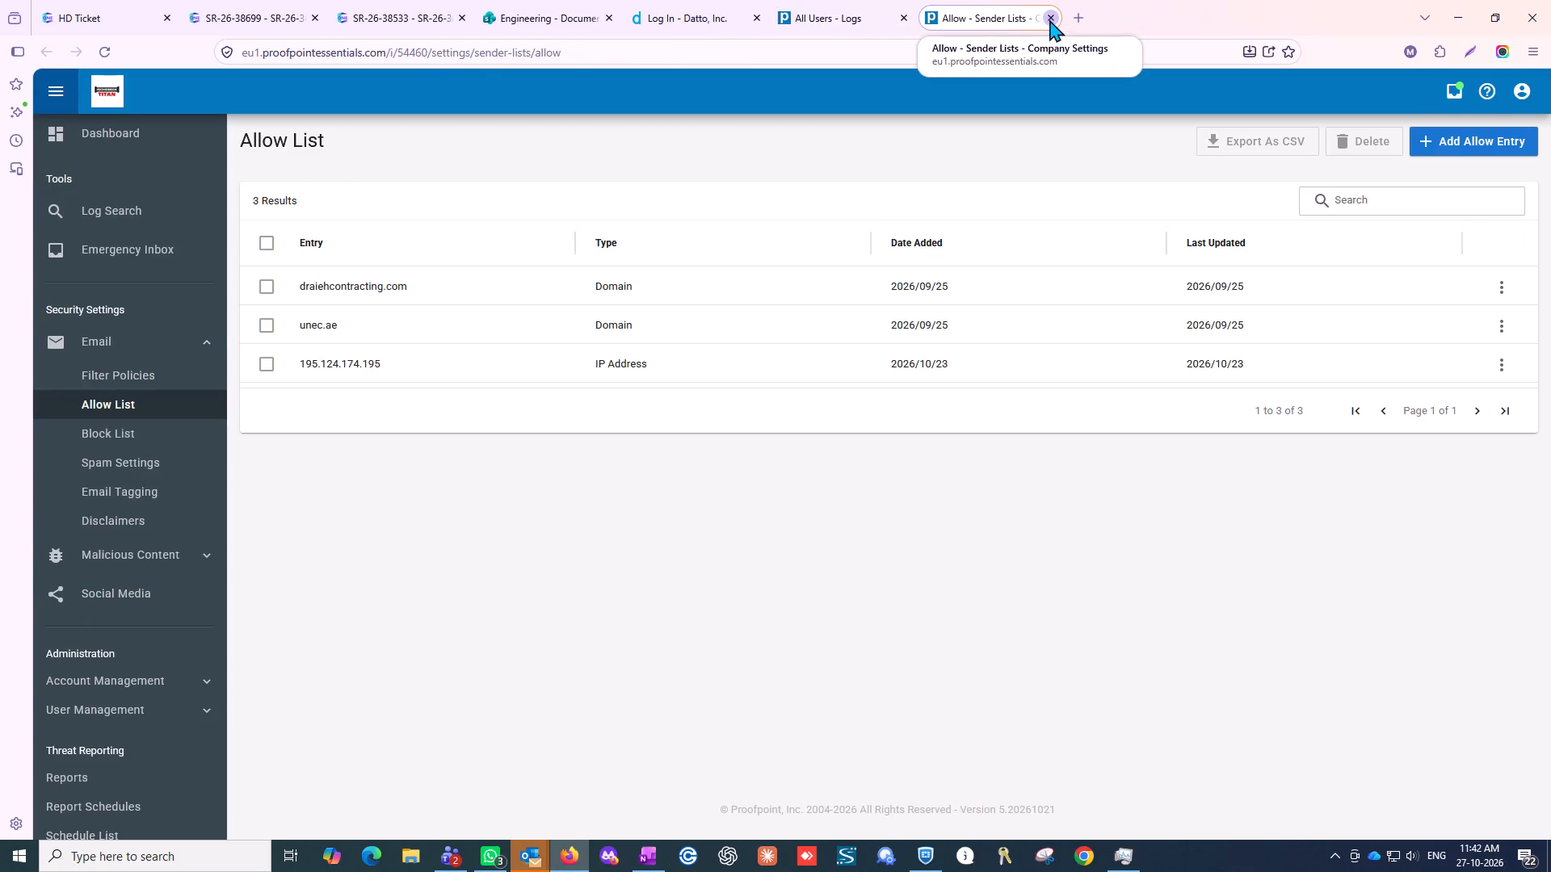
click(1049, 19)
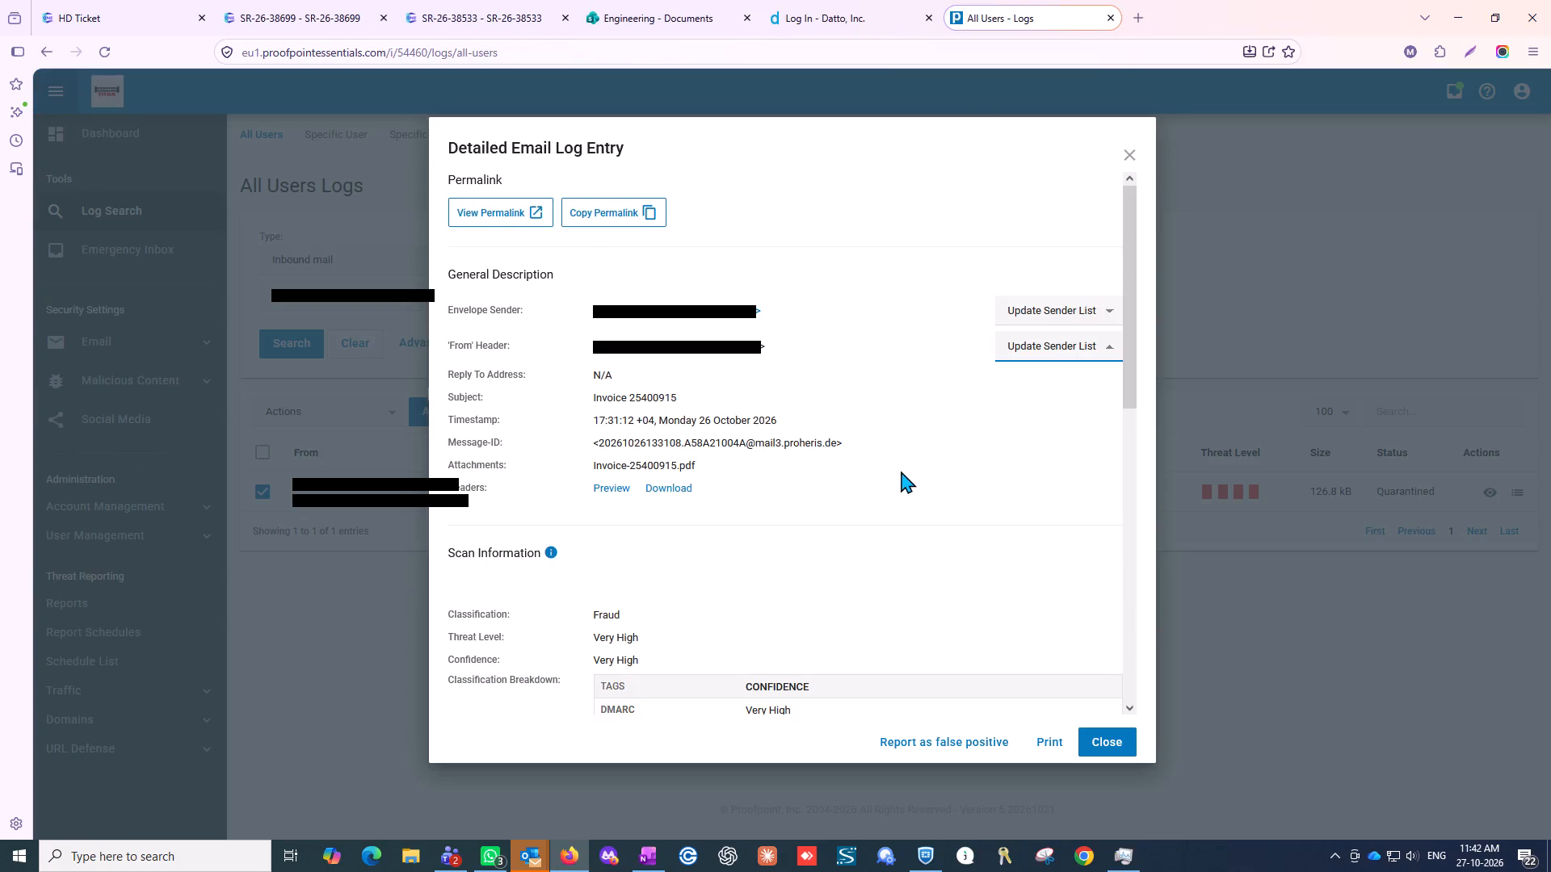
Examine the log entry's classification, sender policy results, delivery status and client IP details.
scroll(893, 476, down, 5)
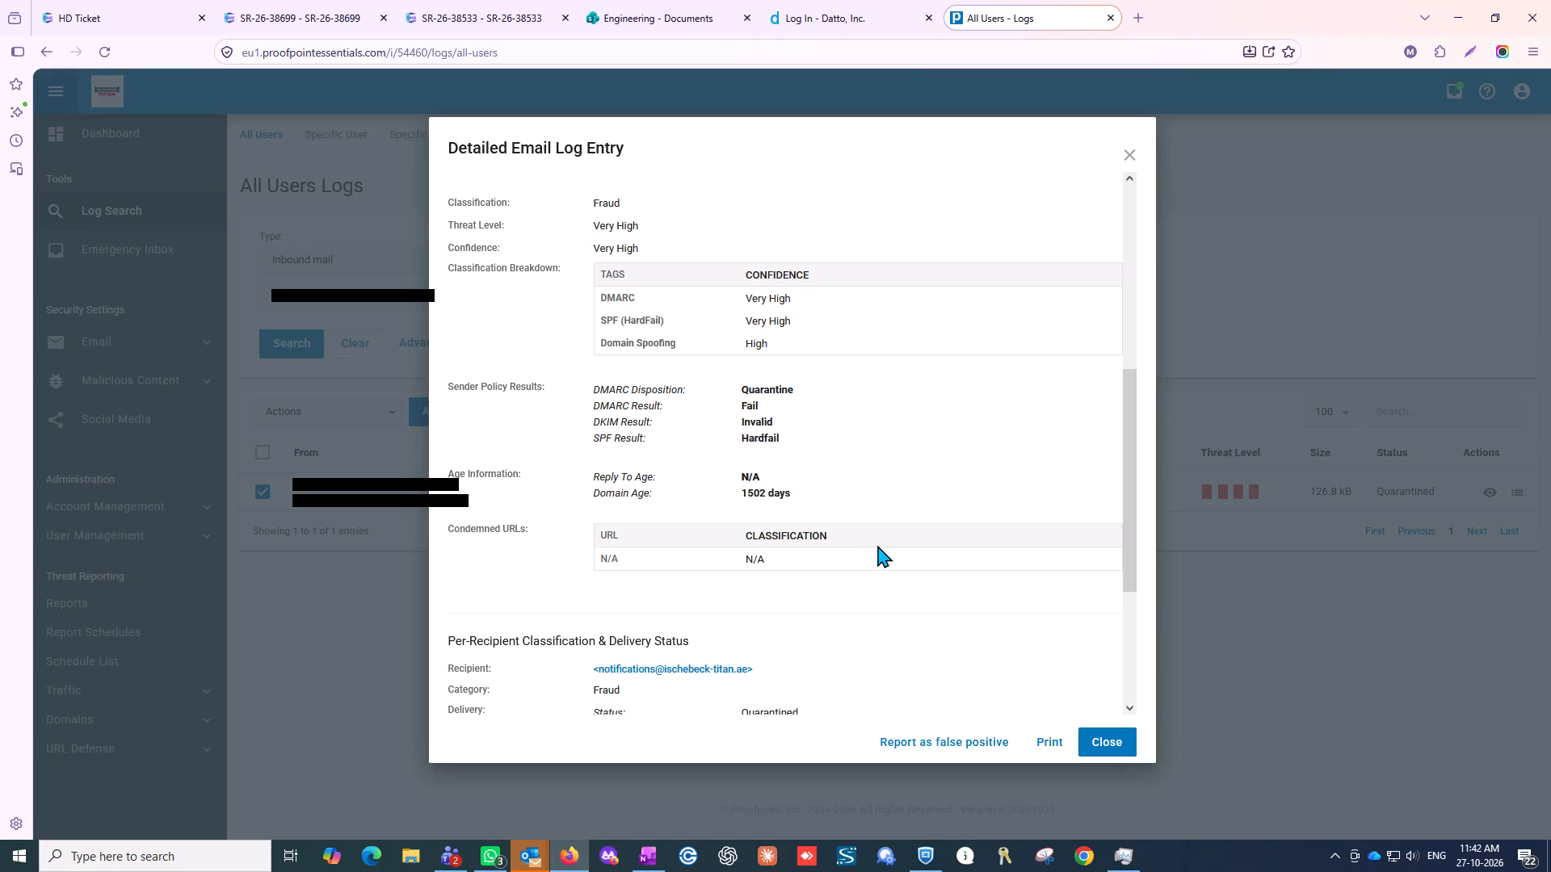
scroll(877, 545, down, 4)
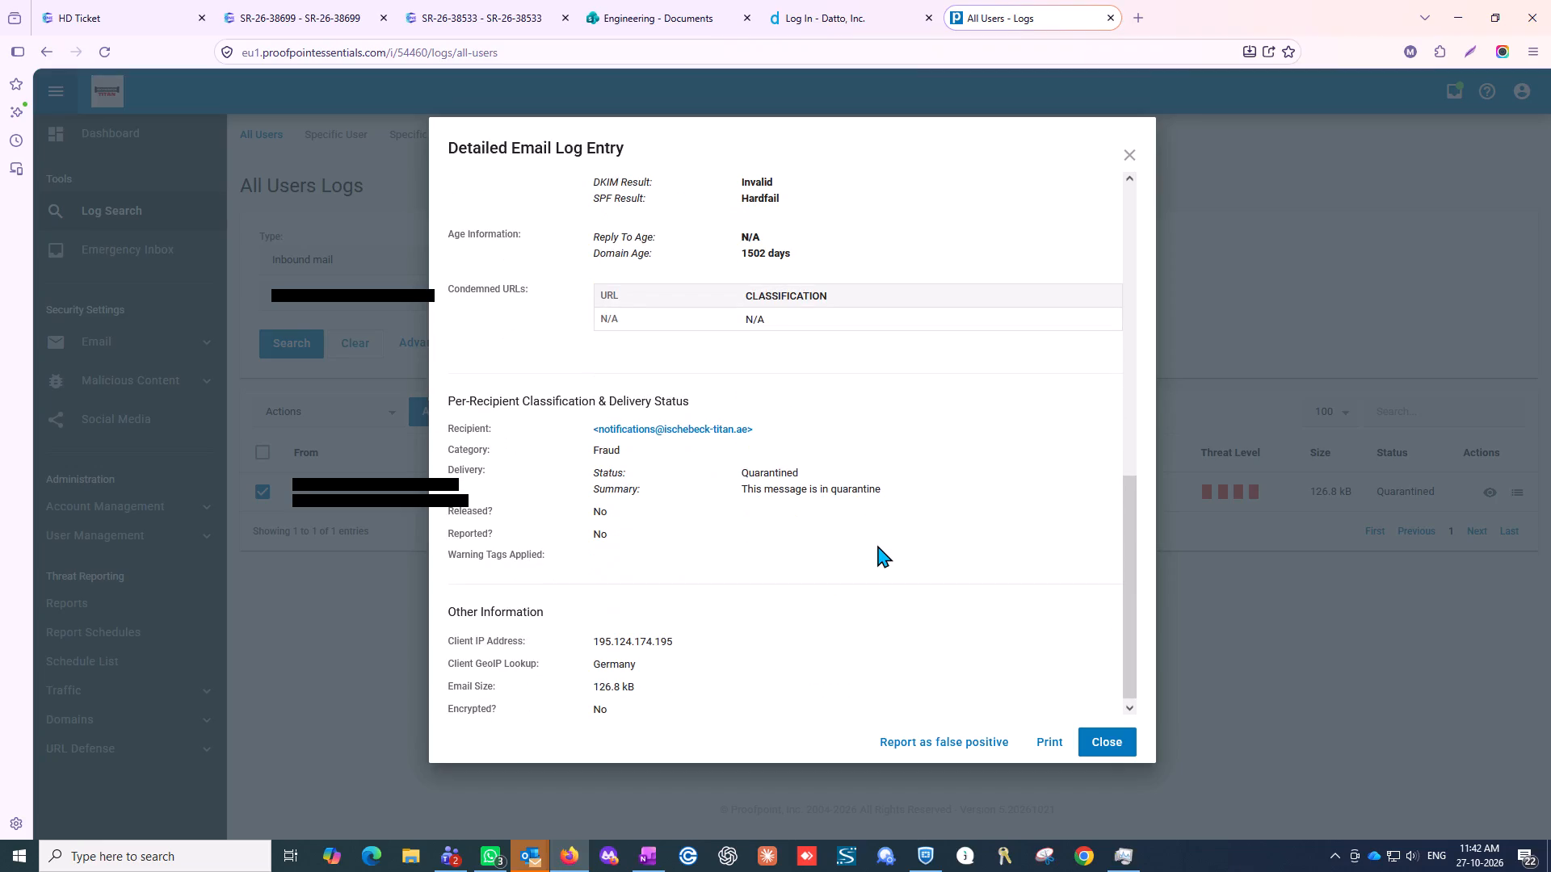
scroll(877, 545, down, 3)
scroll(877, 545, up, 2)
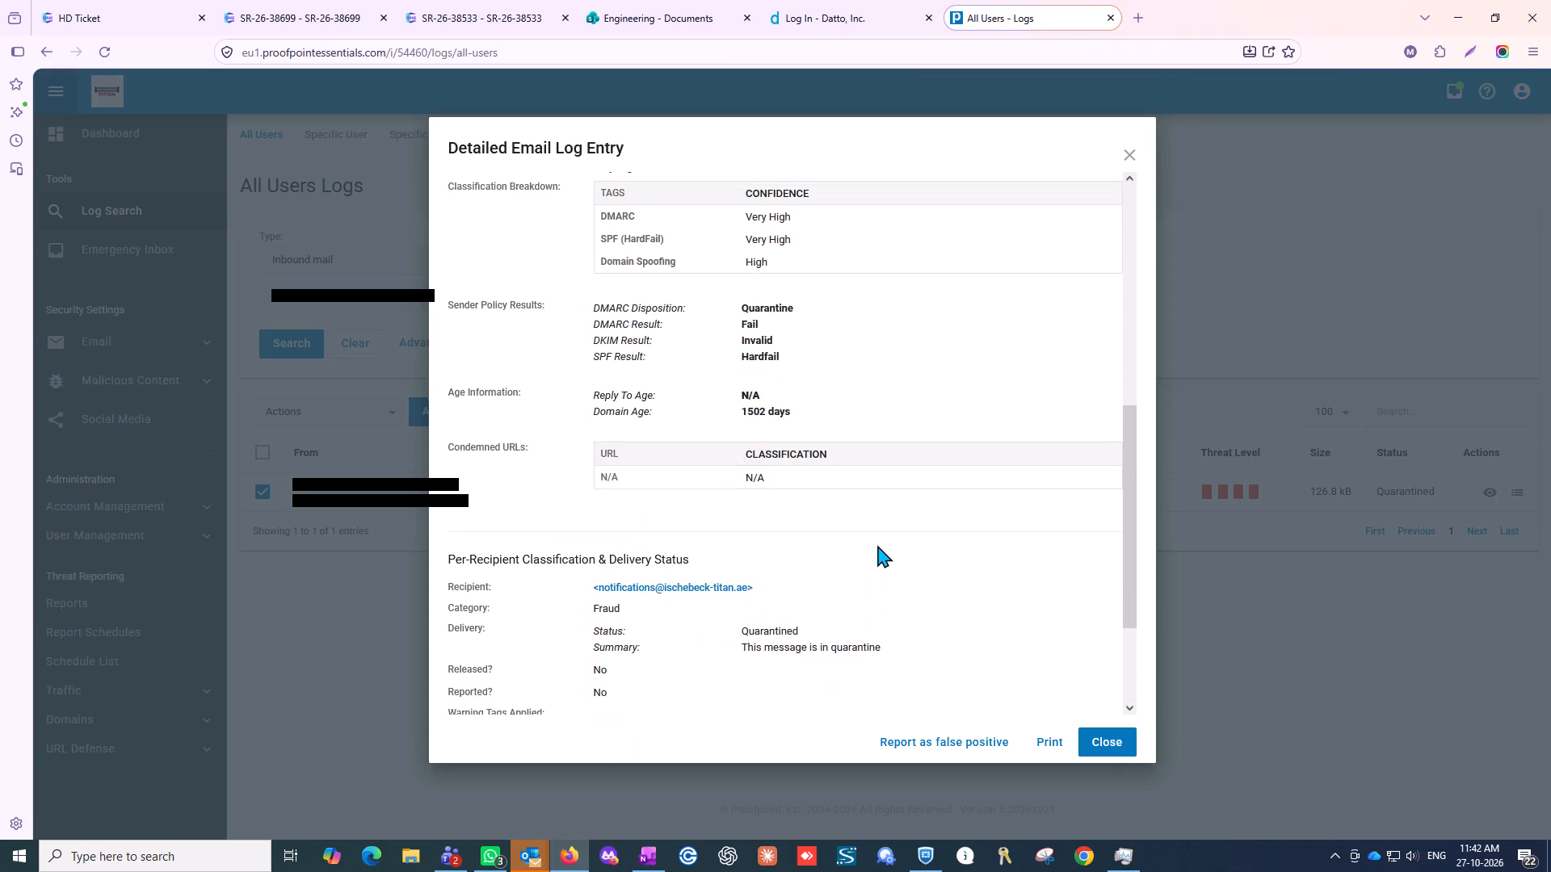
scroll(877, 545, down, 2)
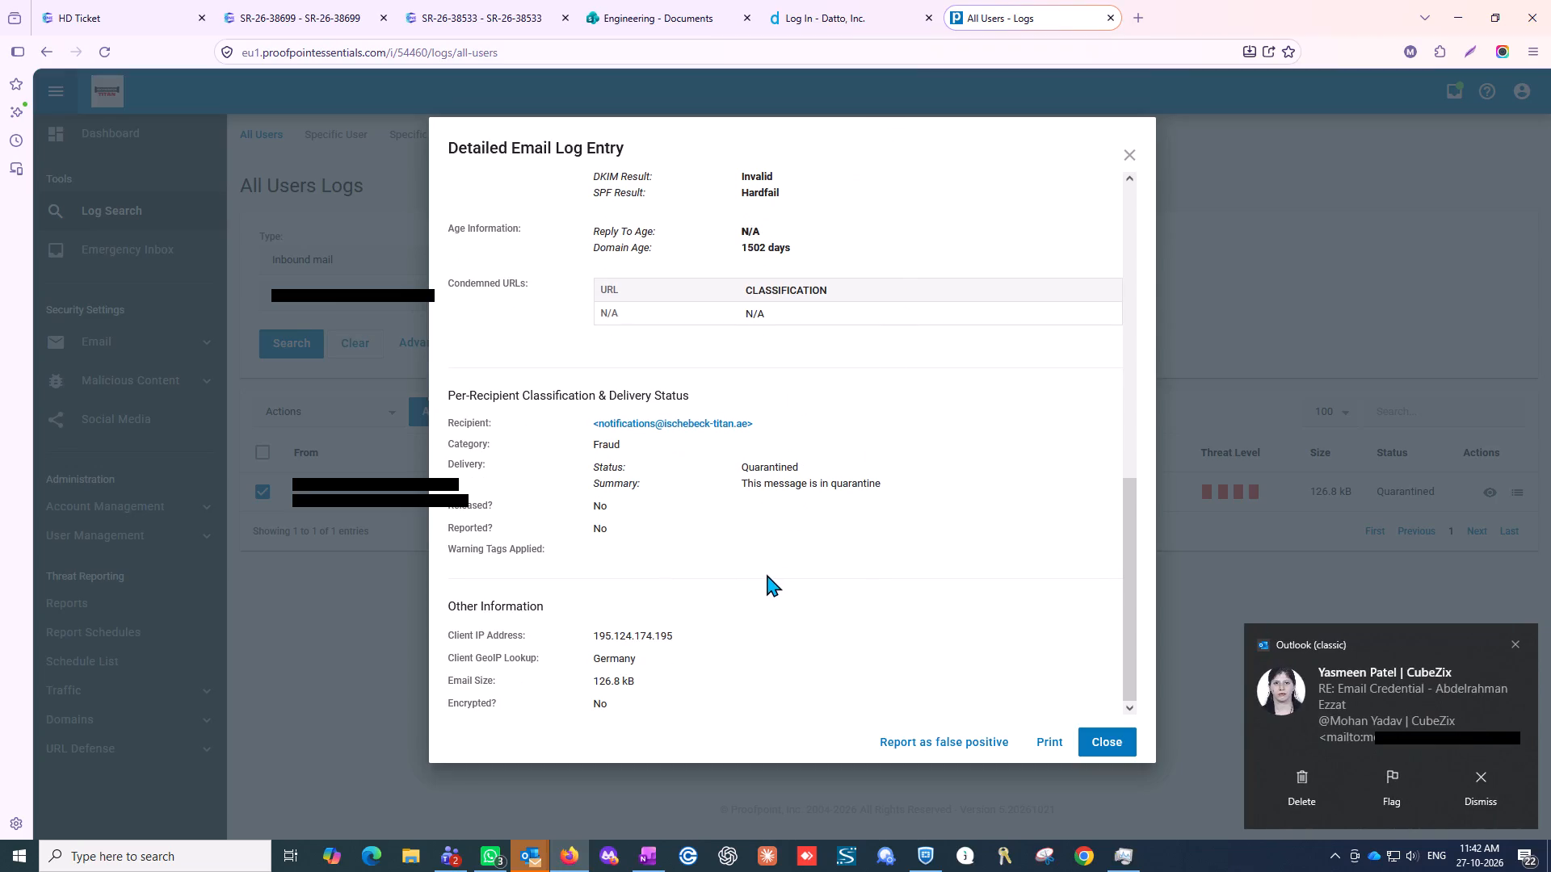
Recheck the log entry for the email with subject Invoice 25400915, including scan and delivery details, and close it.
scroll(767, 574, down, 3)
scroll(746, 639, up, 3)
scroll(750, 630, down, 1)
scroll(750, 628, up, 7)
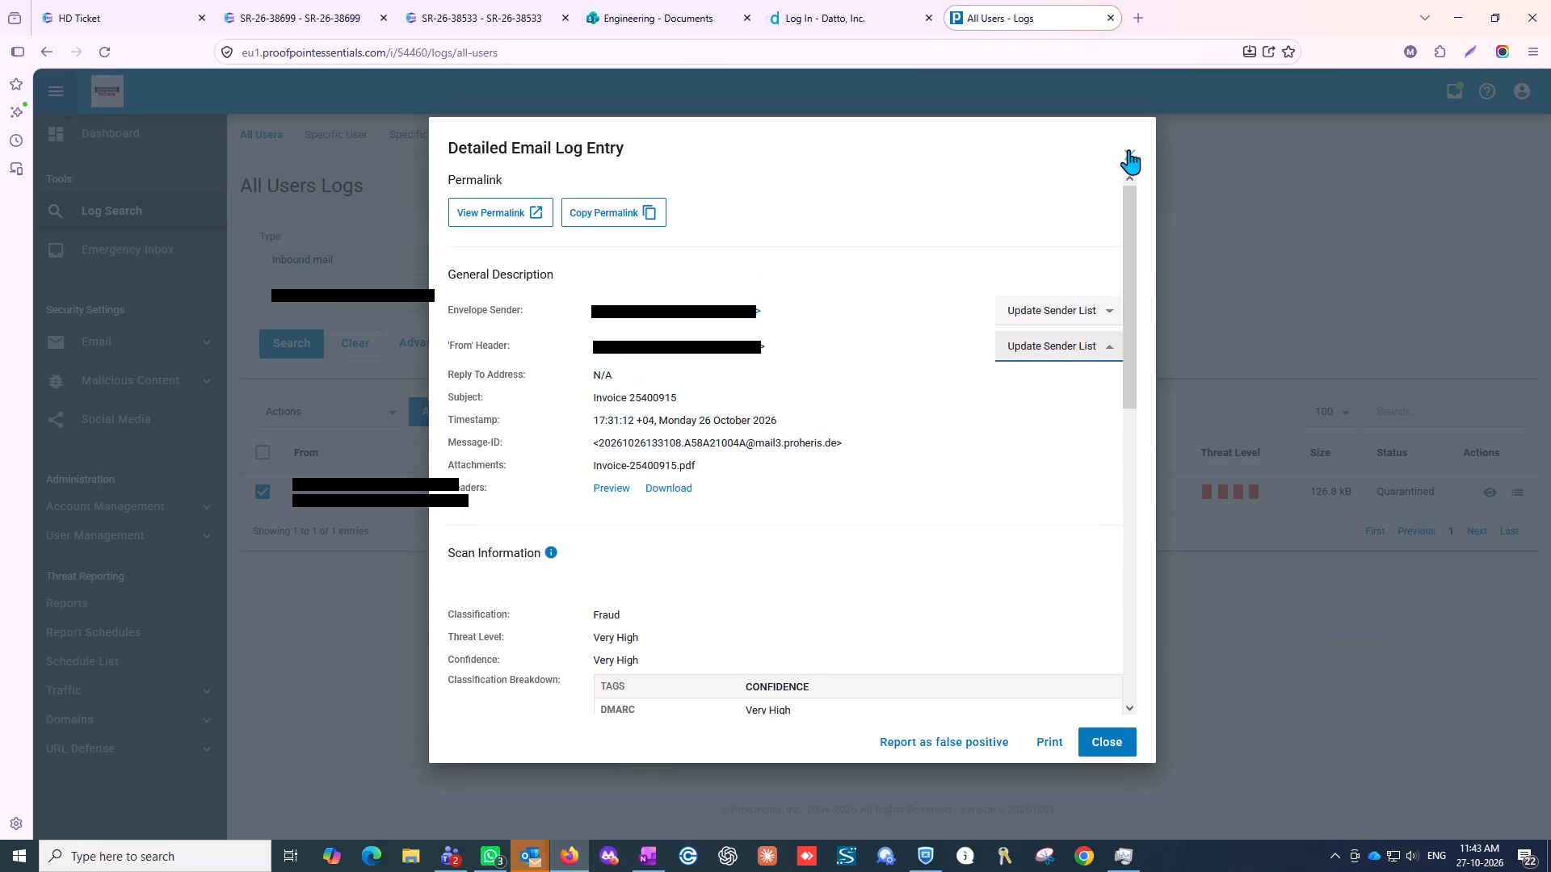
click(1129, 149)
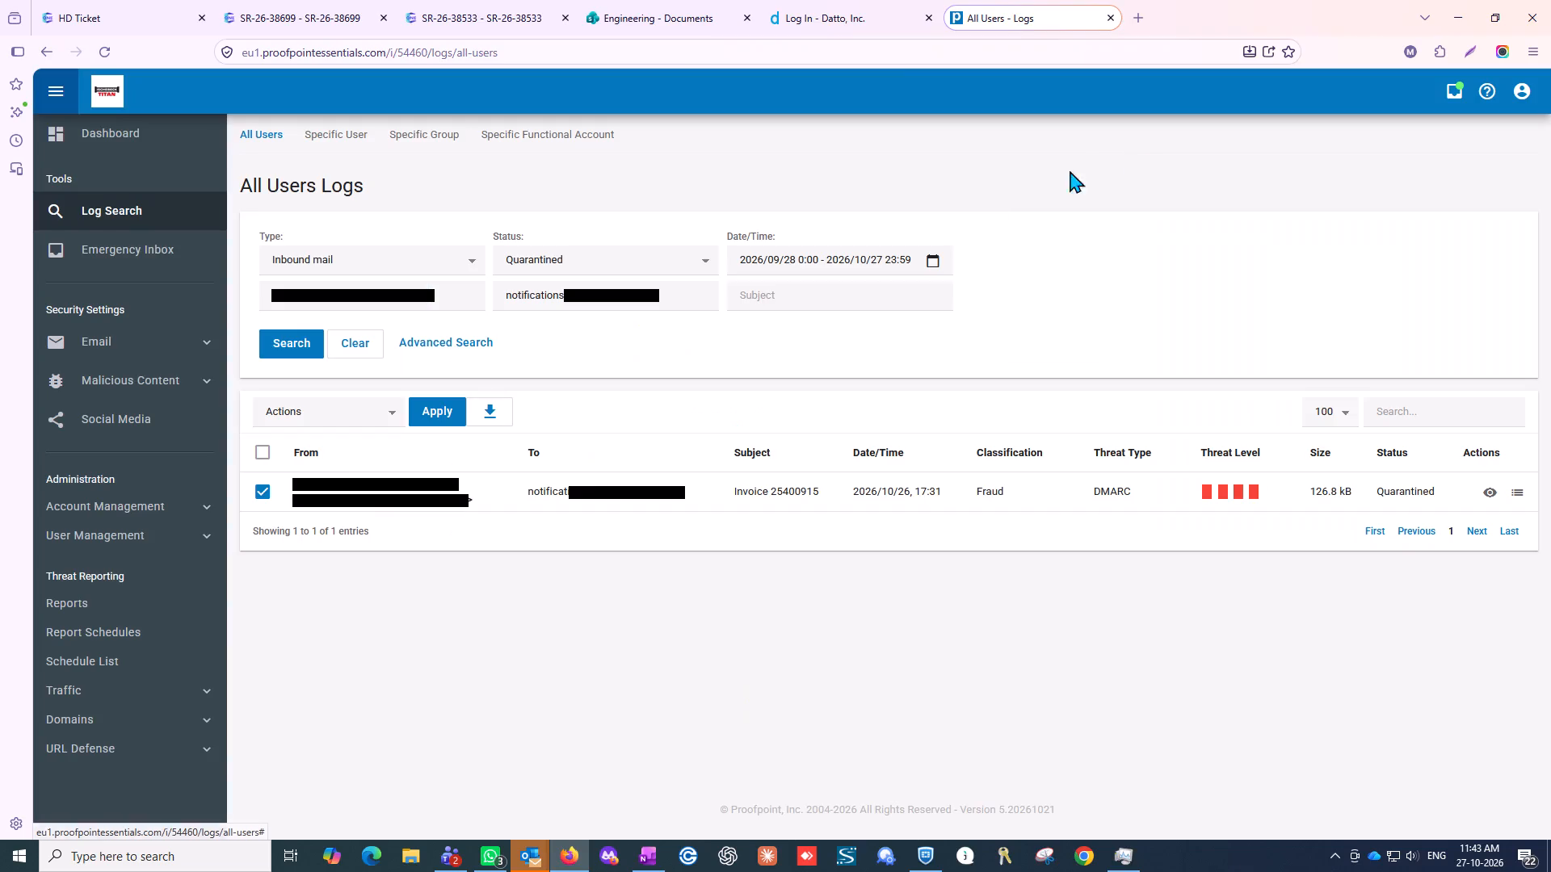
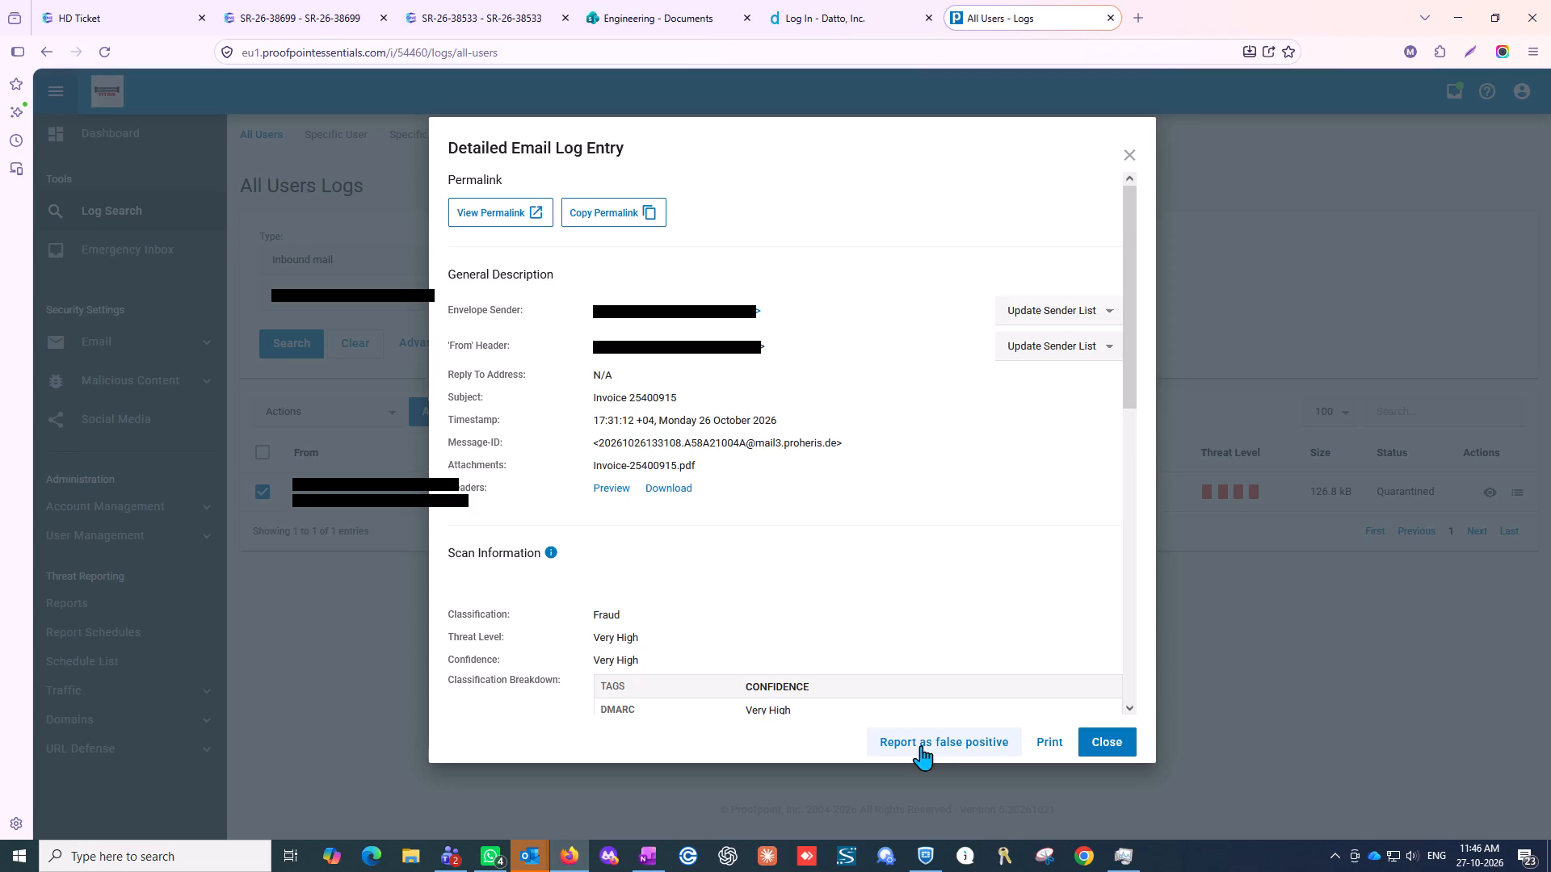
scroll(861, 618, down, 17)
scroll(860, 623, up, 4)
scroll(858, 623, down, 1)
scroll(857, 623, up, 2)
scroll(857, 623, down, 1)
scroll(856, 623, up, 12)
scroll(851, 622, down, 6)
scroll(853, 631, up, 1)
scroll(853, 632, down, 10)
scroll(861, 656, up, 1)
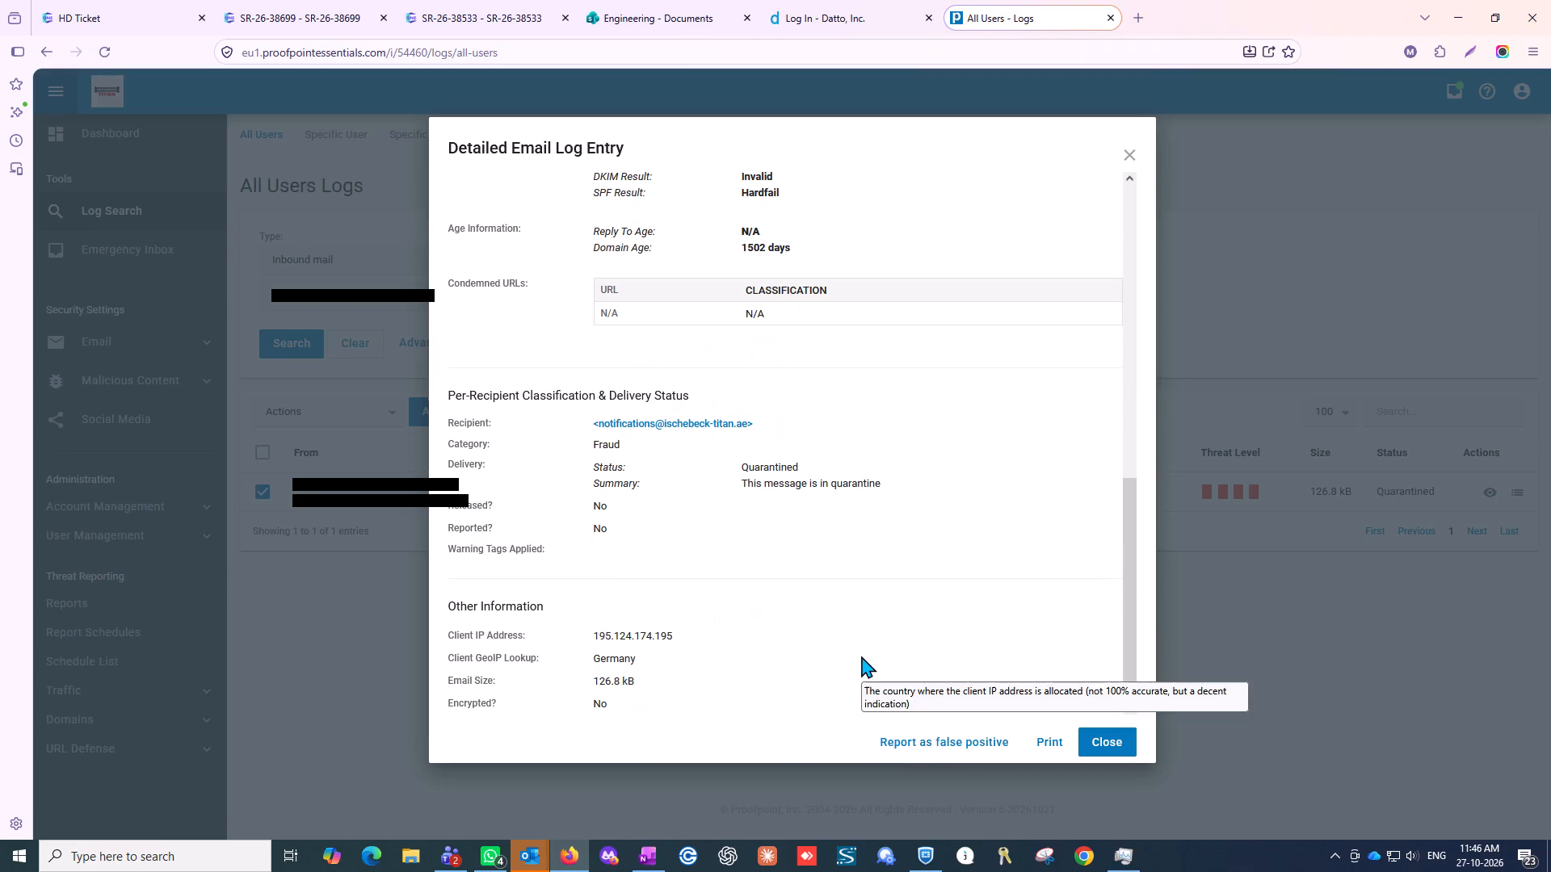
scroll(861, 656, up, 7)
scroll(861, 656, down, 1)
scroll(861, 656, up, 14)
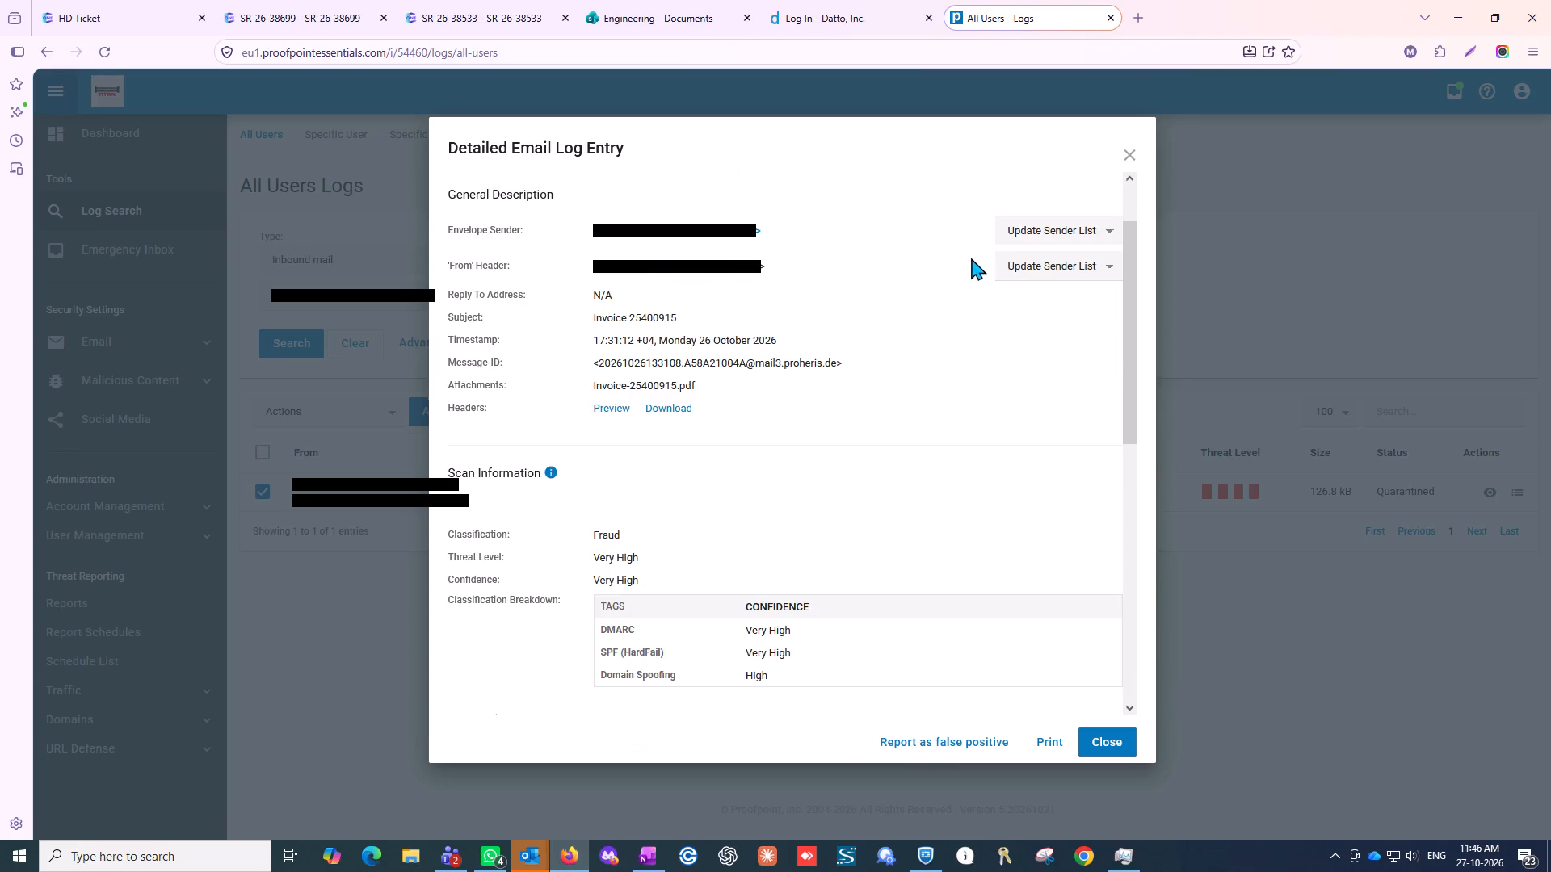
click(1100, 743)
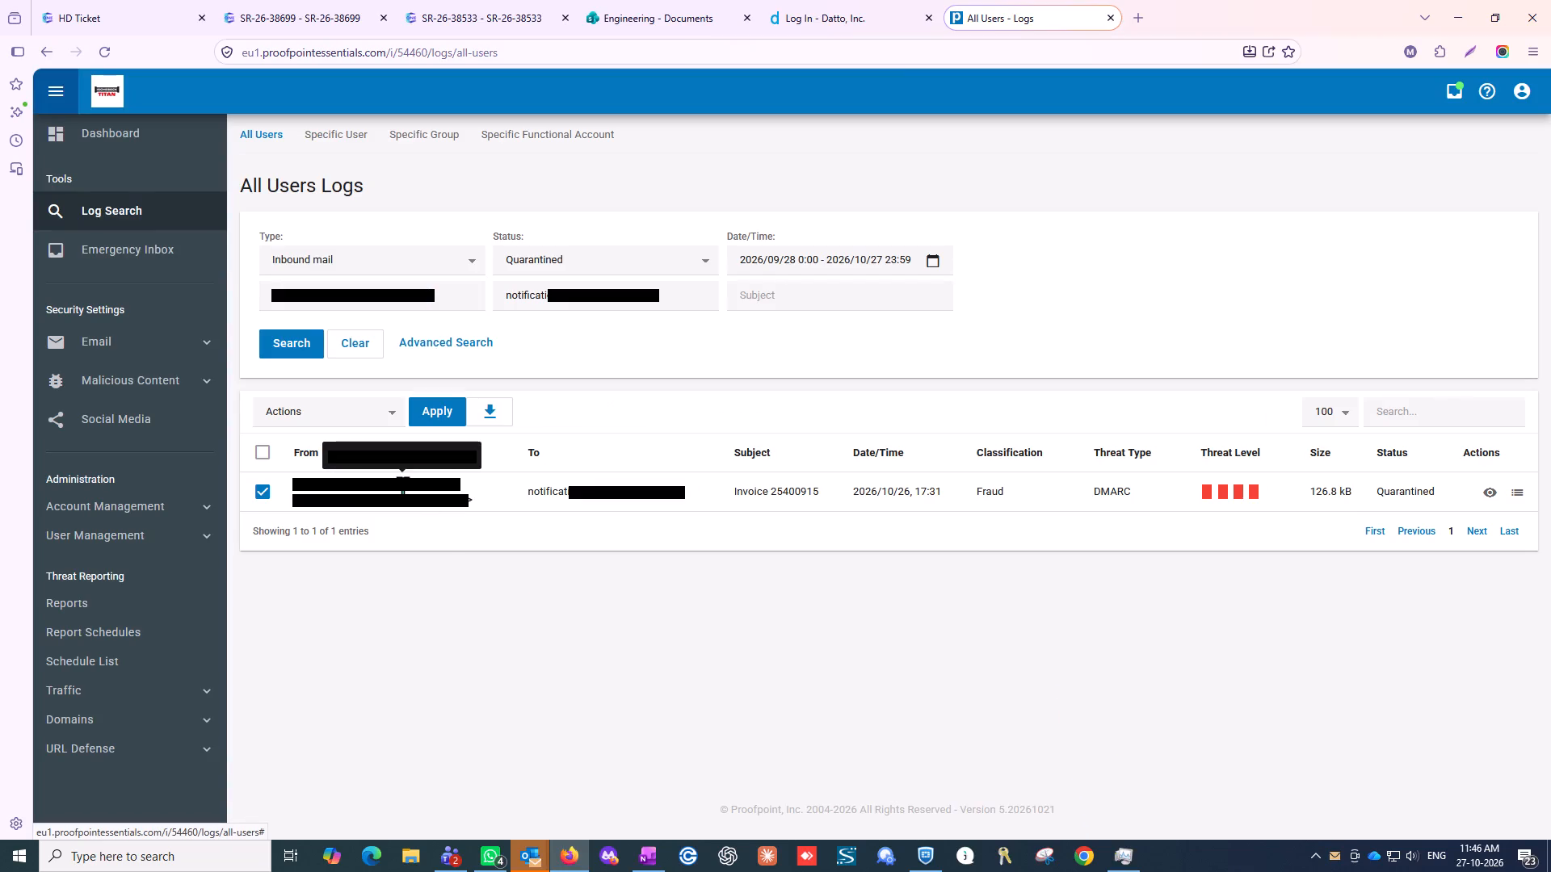
Reopen the detailed log entry of the quarantined email with subject Invoice 25400915.
click(361, 501)
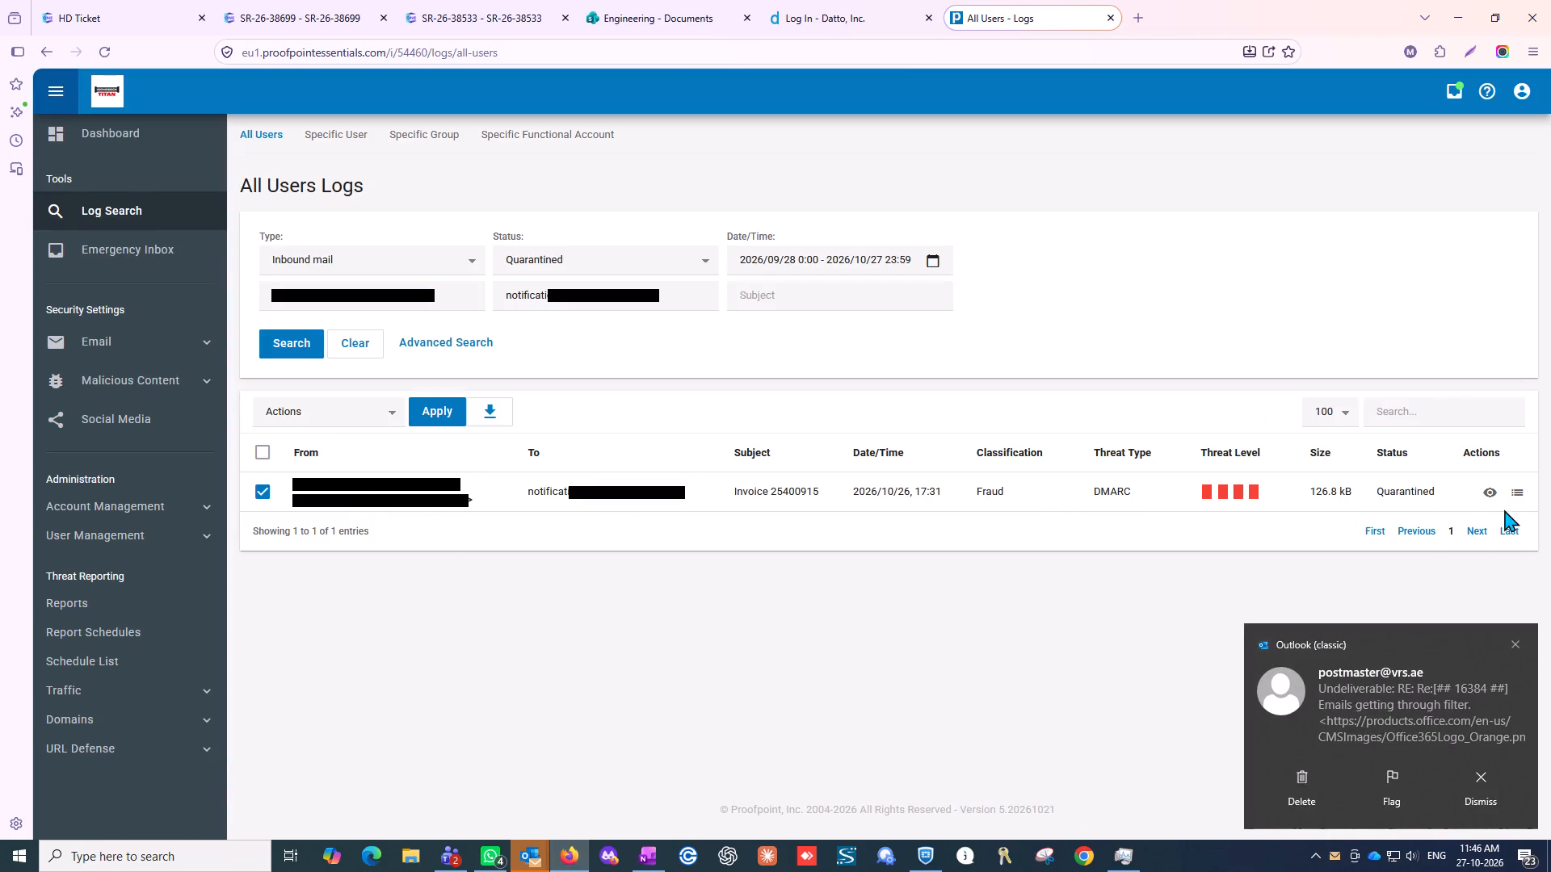
click(1519, 489)
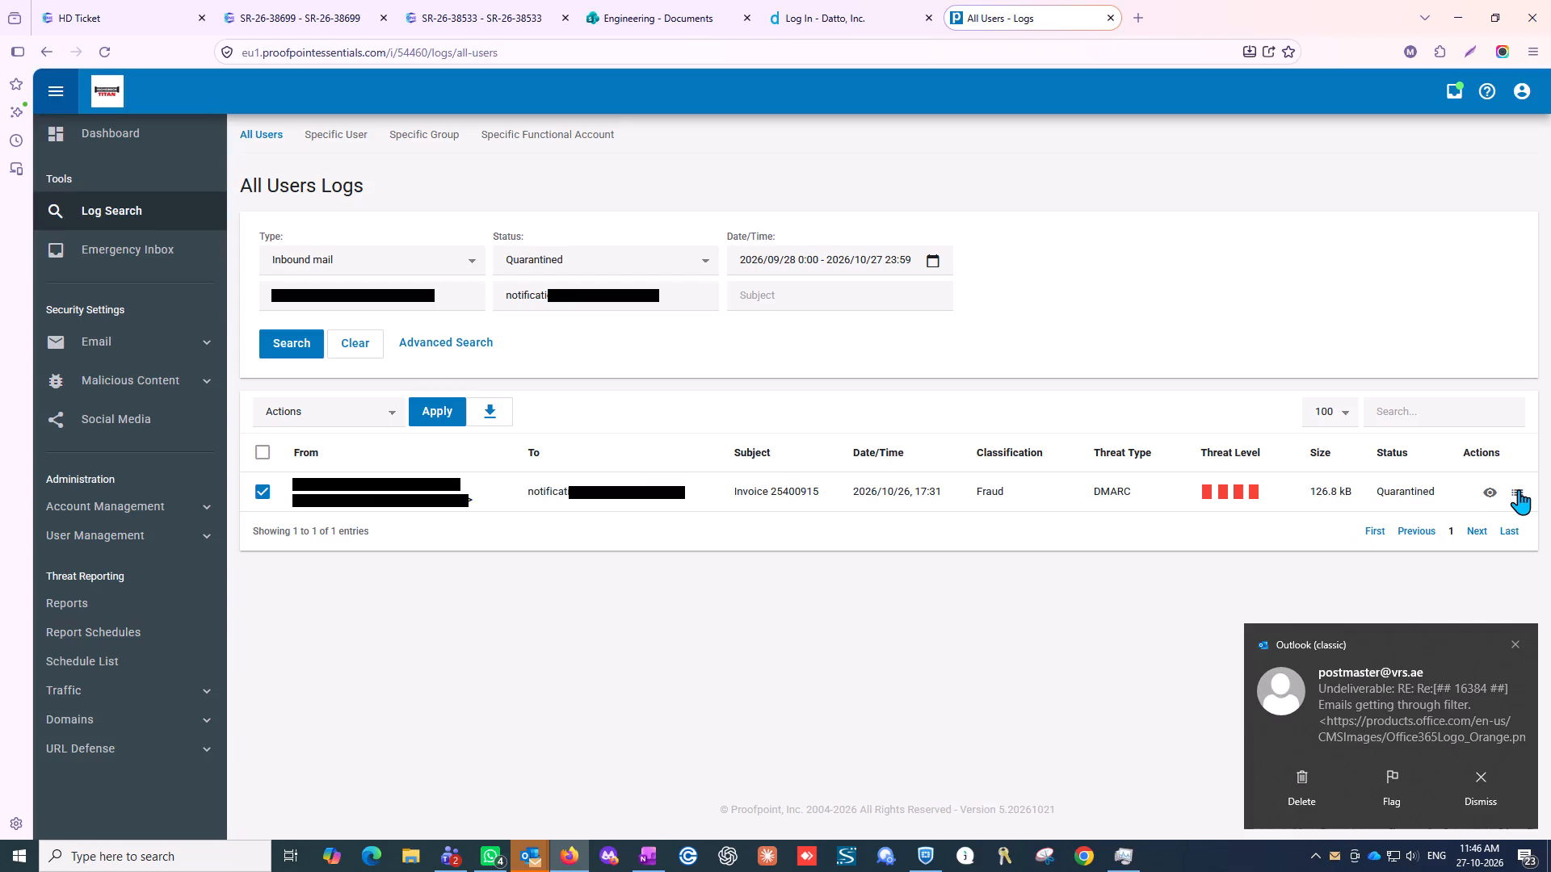
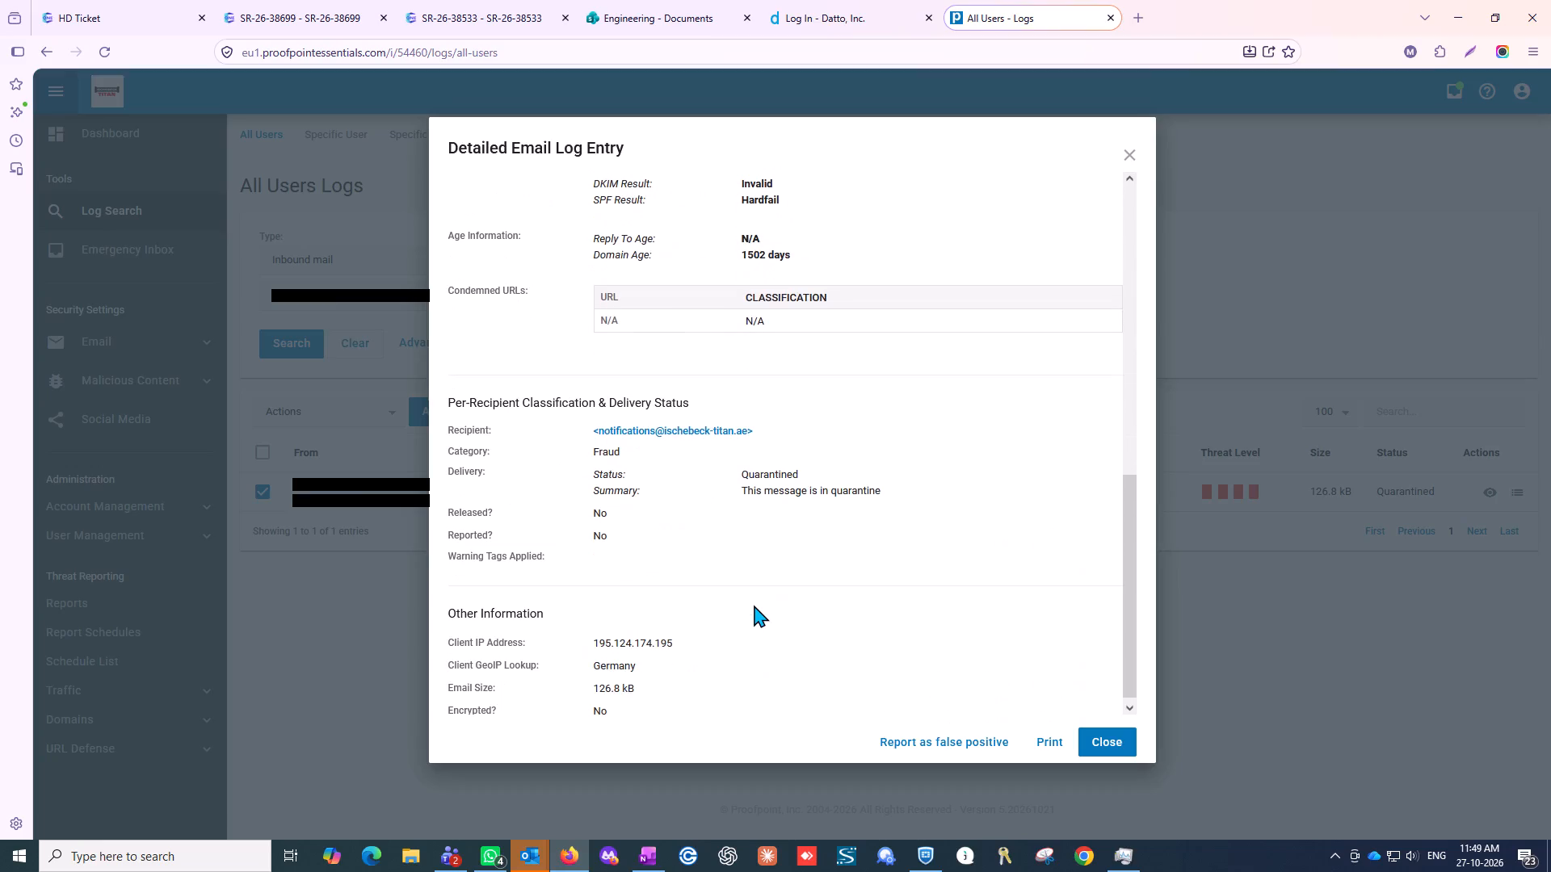
Review the general description and scan classification at the beginning of the Invoice 25400915 email's detailed log entry.
scroll(754, 605, up, 8)
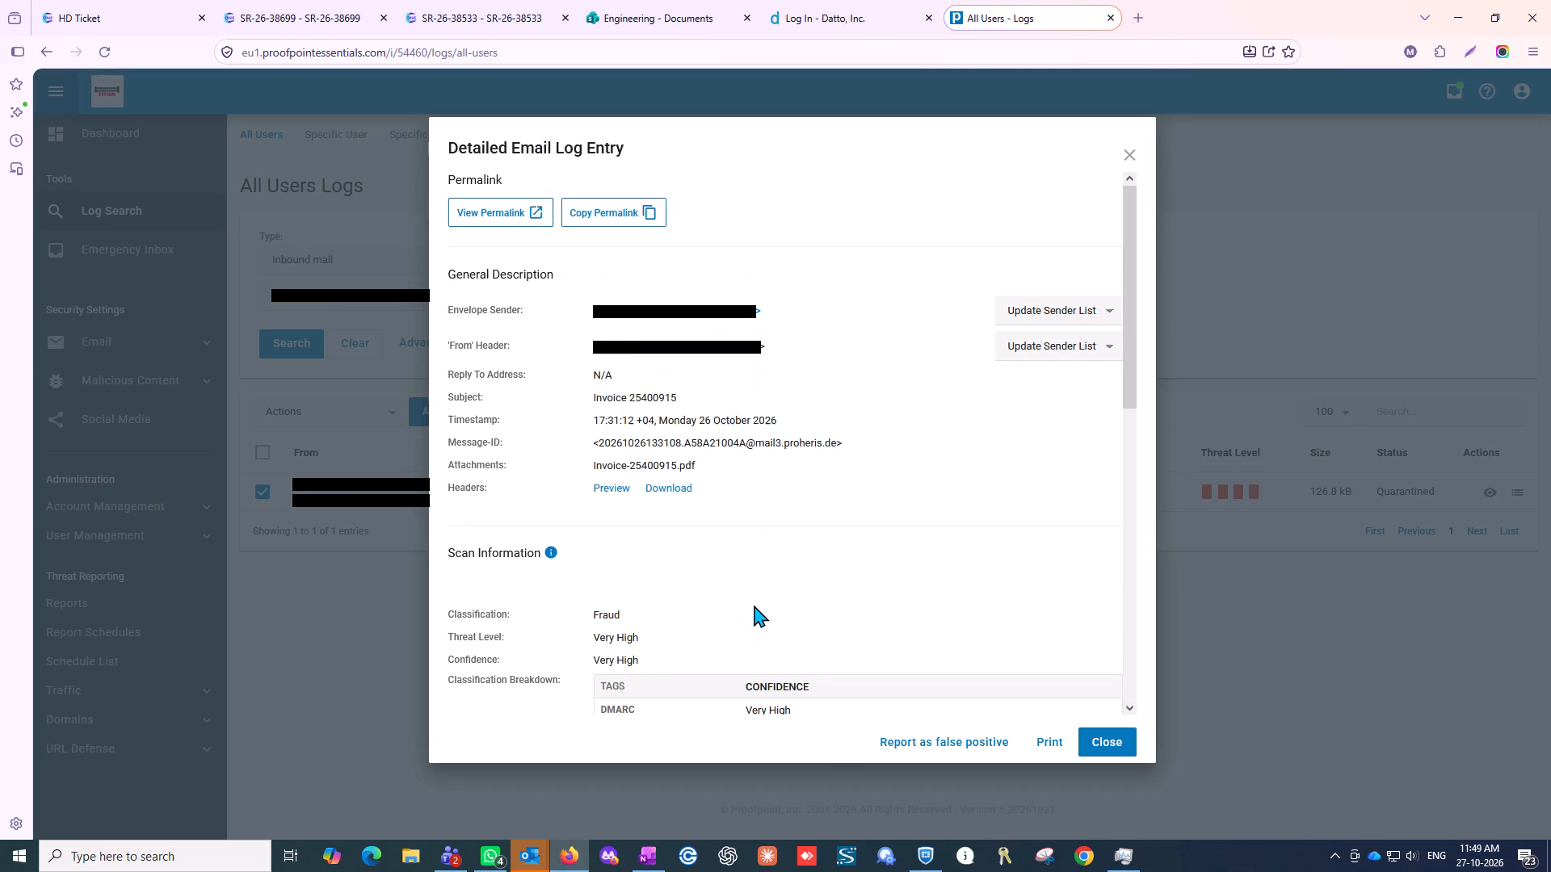
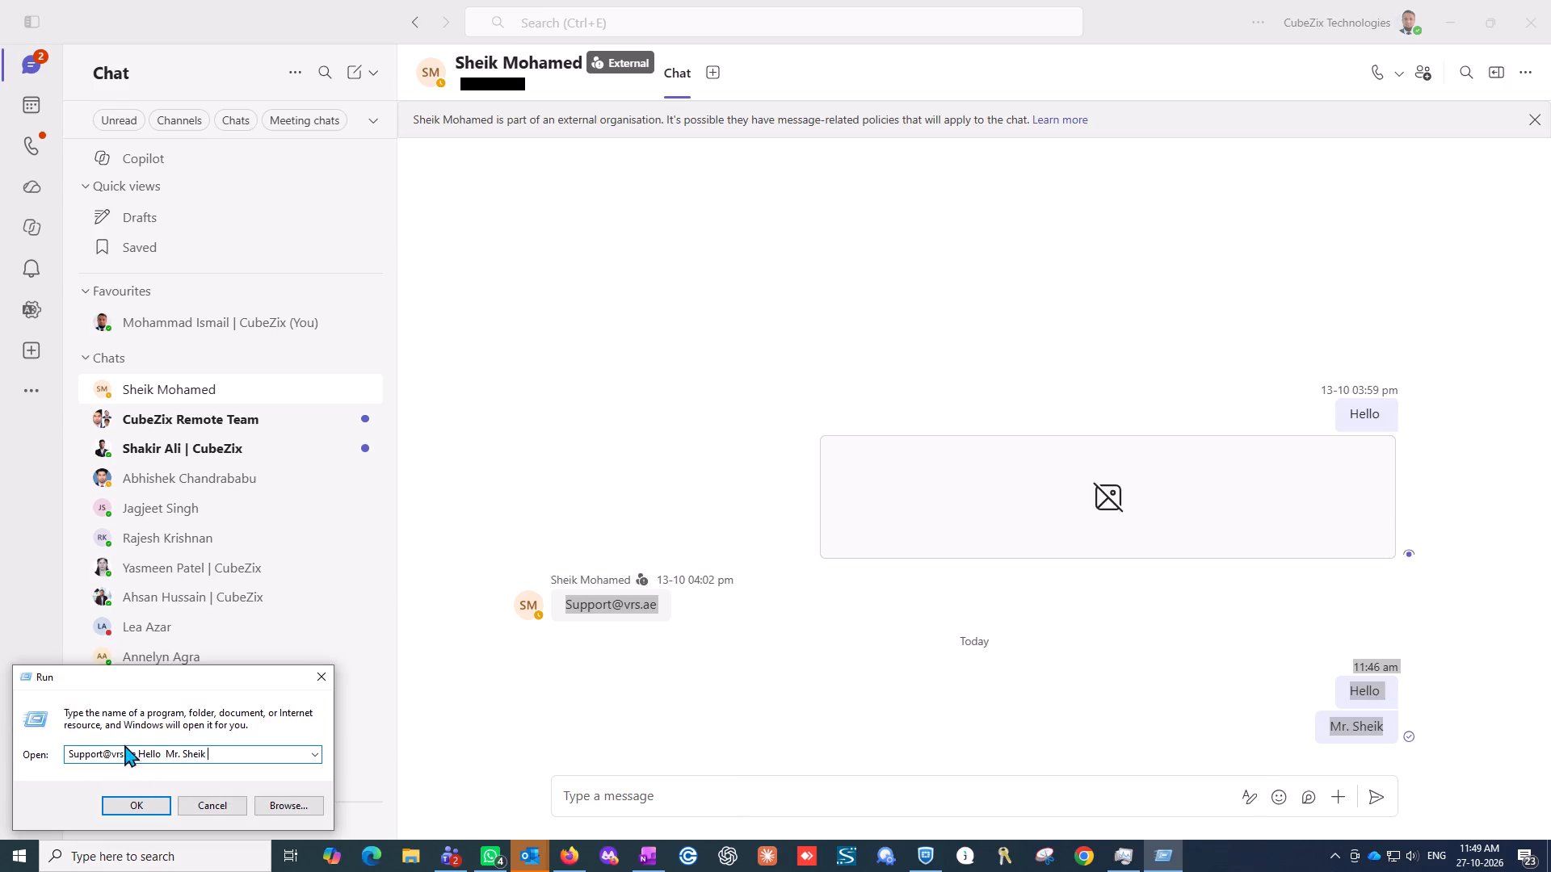
Trim the pasted chat text in the Run box to the external contact's vrs.ae email address, replacing the mailbox name, and copy it.
drag(249, 752, 136, 761)
key(BackSpace)
drag(103, 755, 0, 755)
key(BackSpace)
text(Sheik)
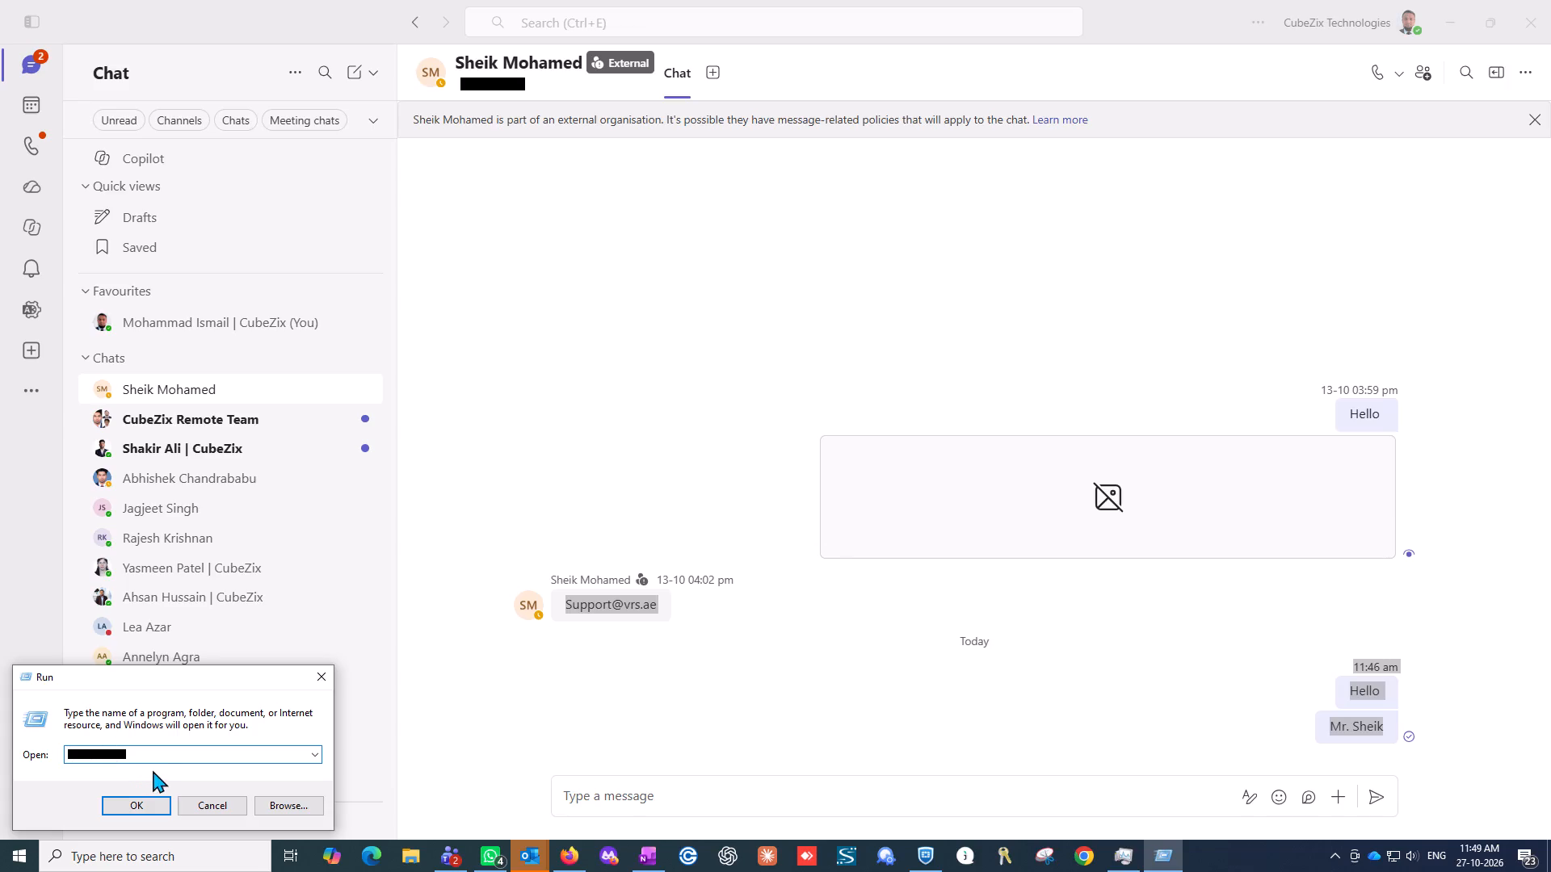
drag(141, 754, 0, 754)
key(ctrl+c)
key(ctrl+c)
key(ctrl+c)
key(ctrl+c)
key(ctrl+c)
Switch from Teams back to Proofpoint and close the detailed log entry for Invoice 25400915.
click(1456, 31)
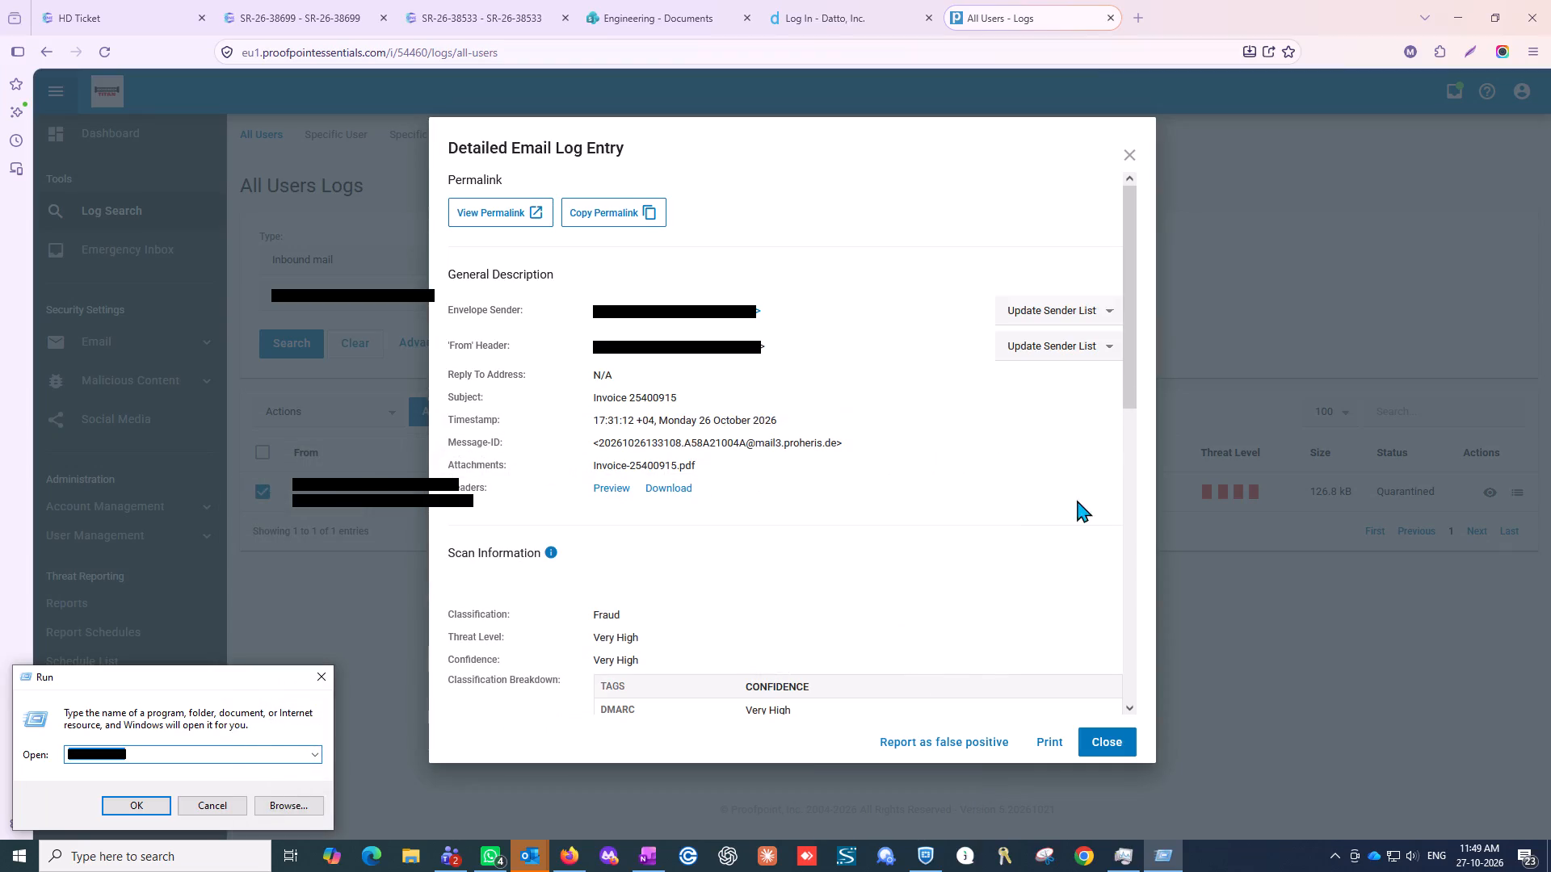
click(1111, 736)
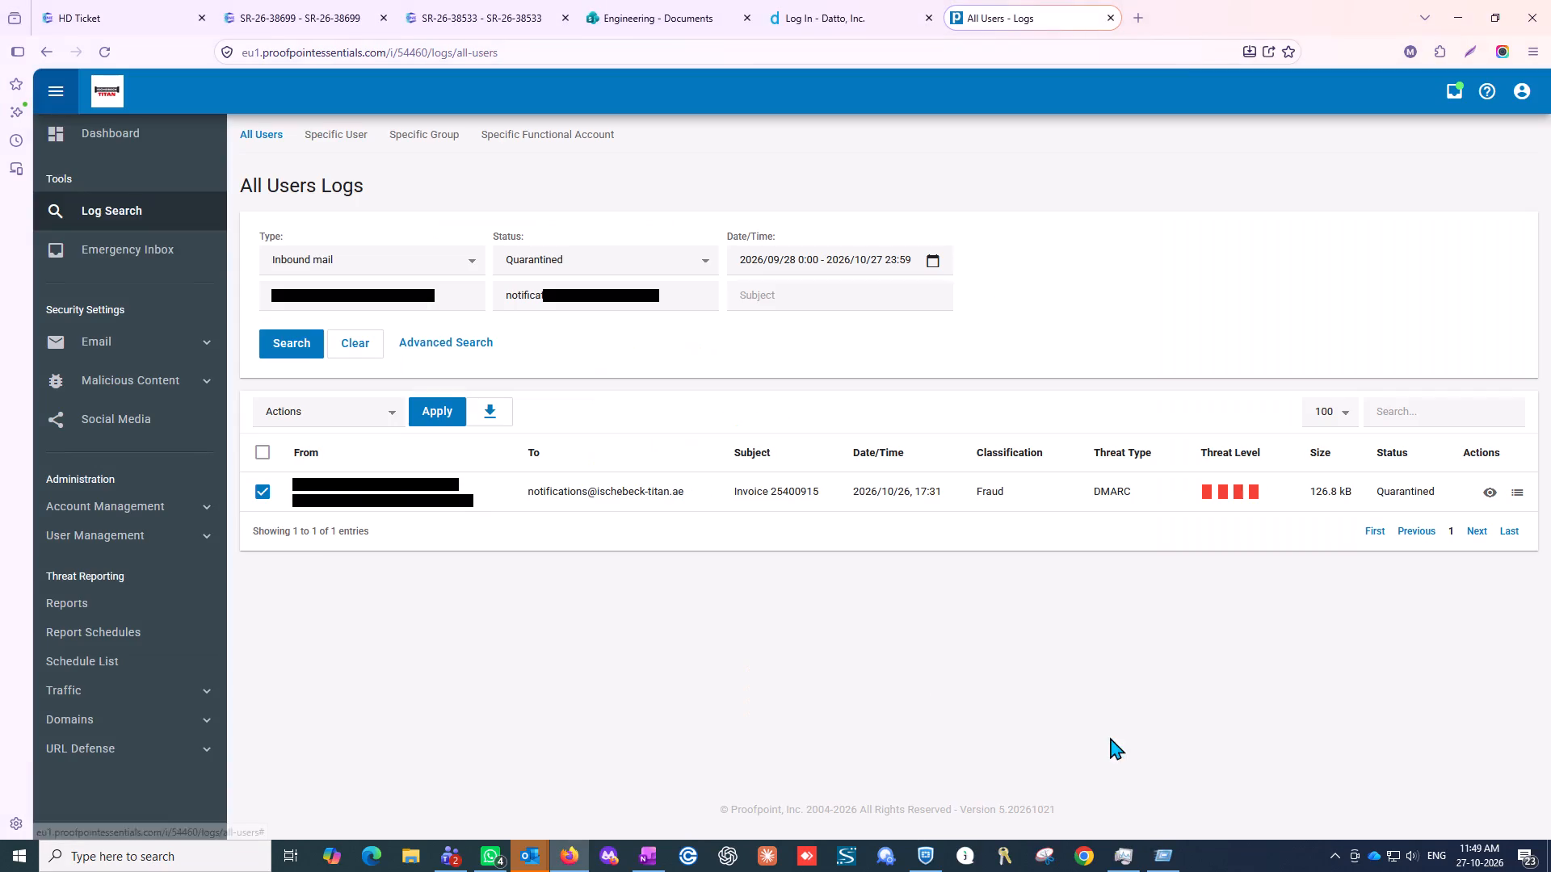
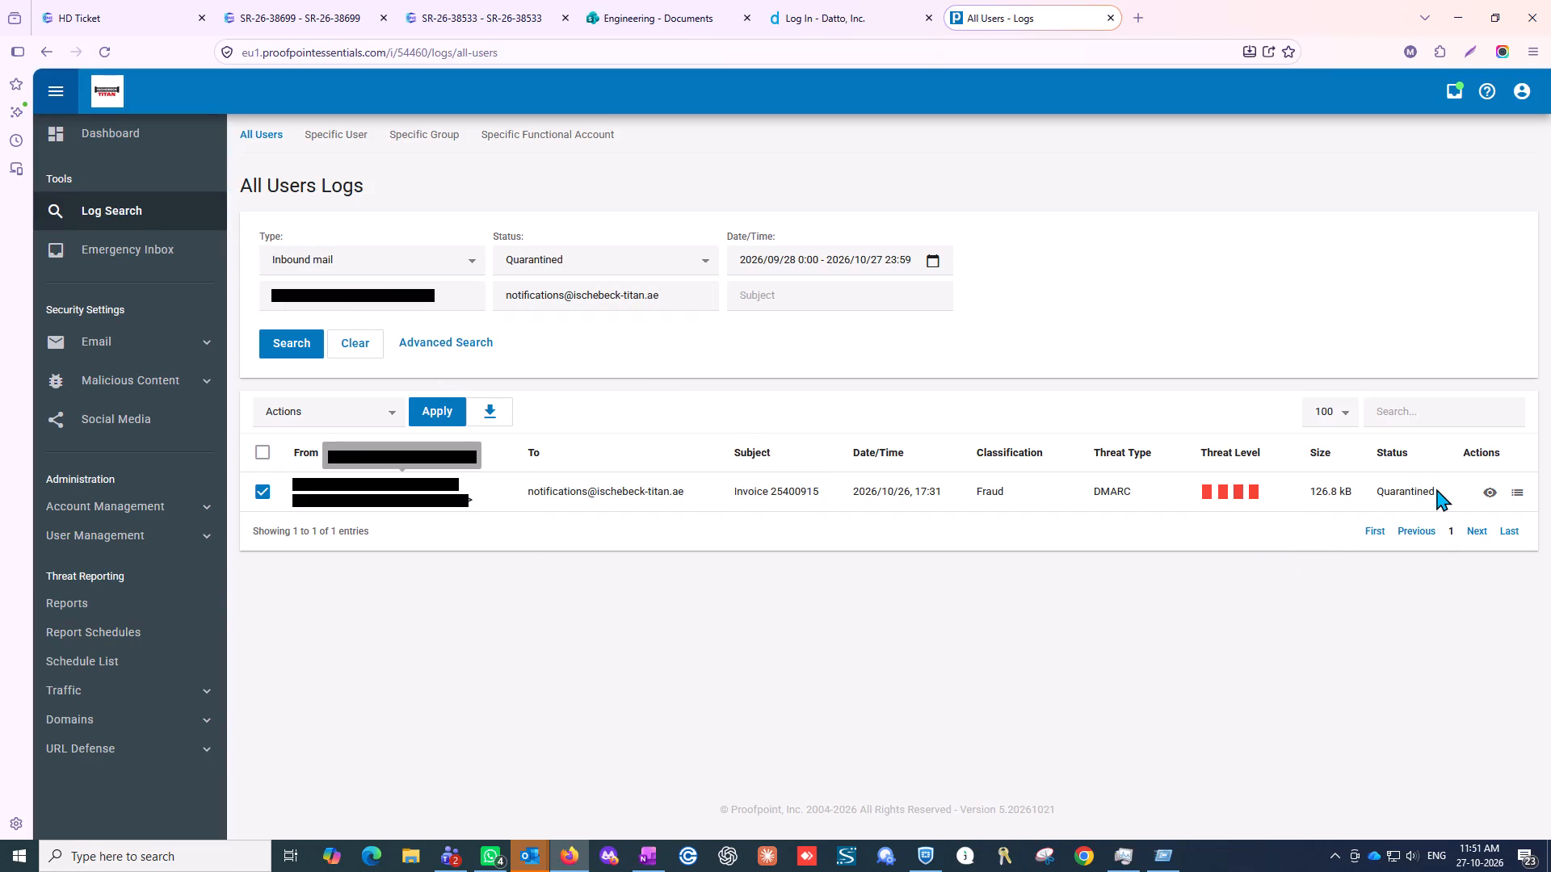
Copy the status text "Quarantined" from the Invoice 25400915 log entry.
drag(1436, 488, 1379, 489)
key(ctrl+c)
key(Tab)
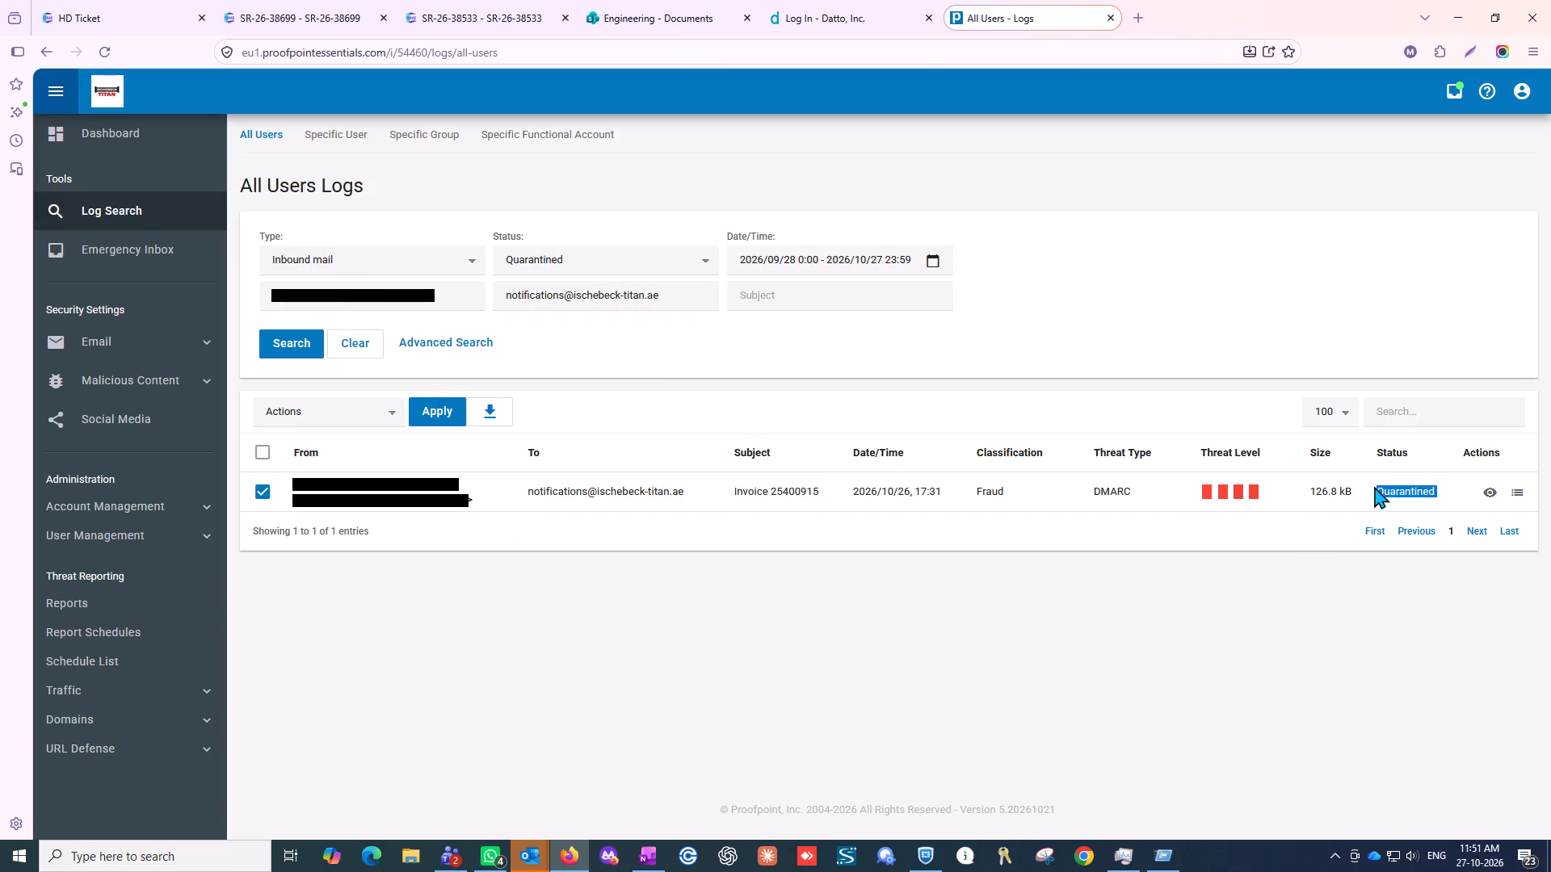
key(alt+Tab)
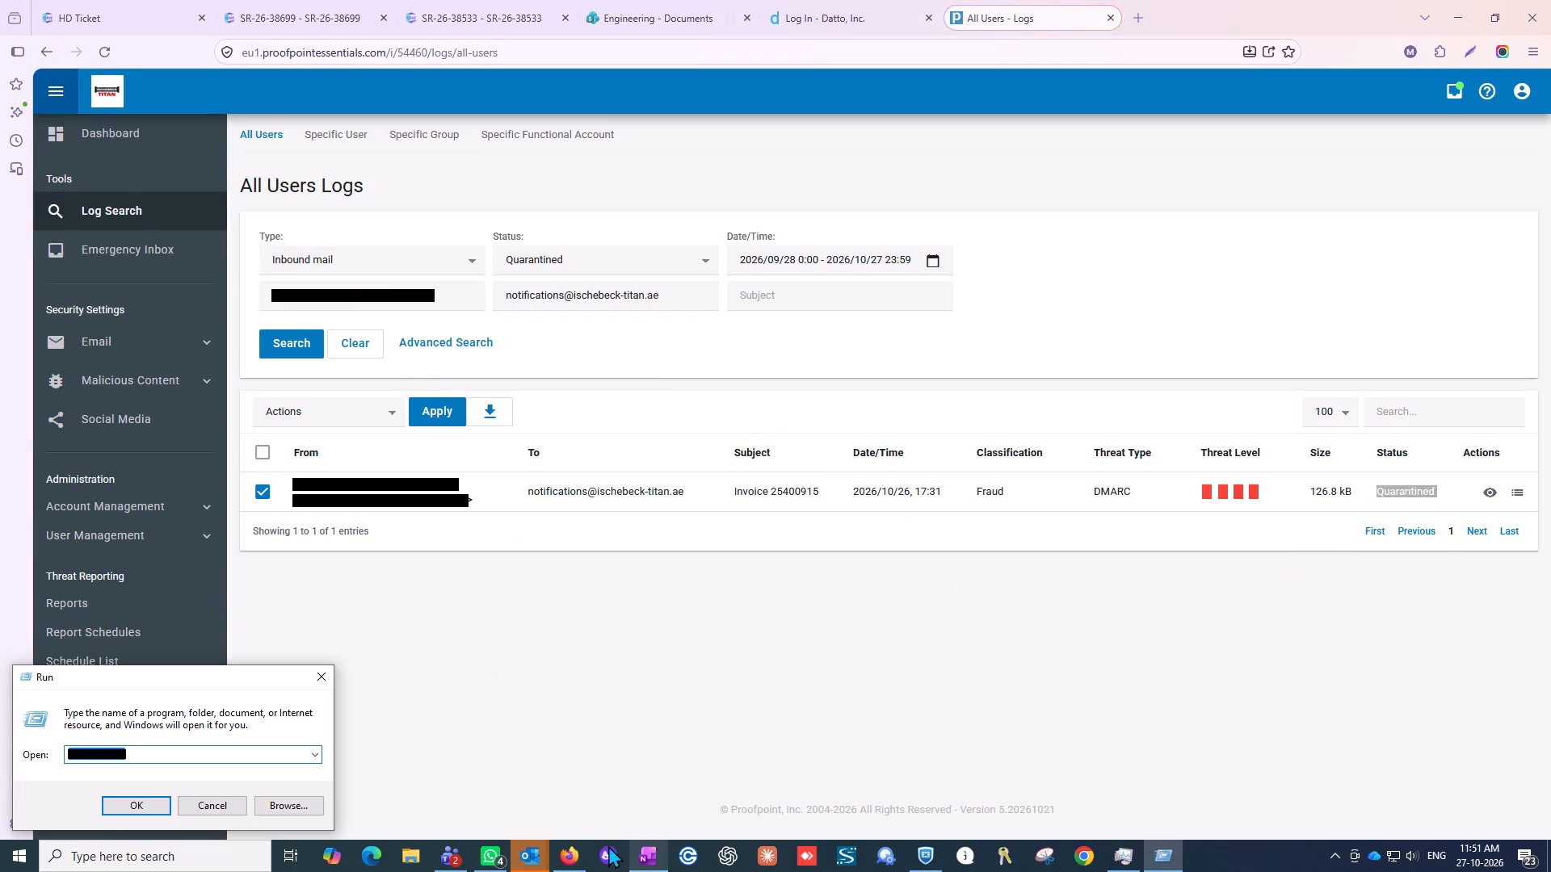
click(576, 857)
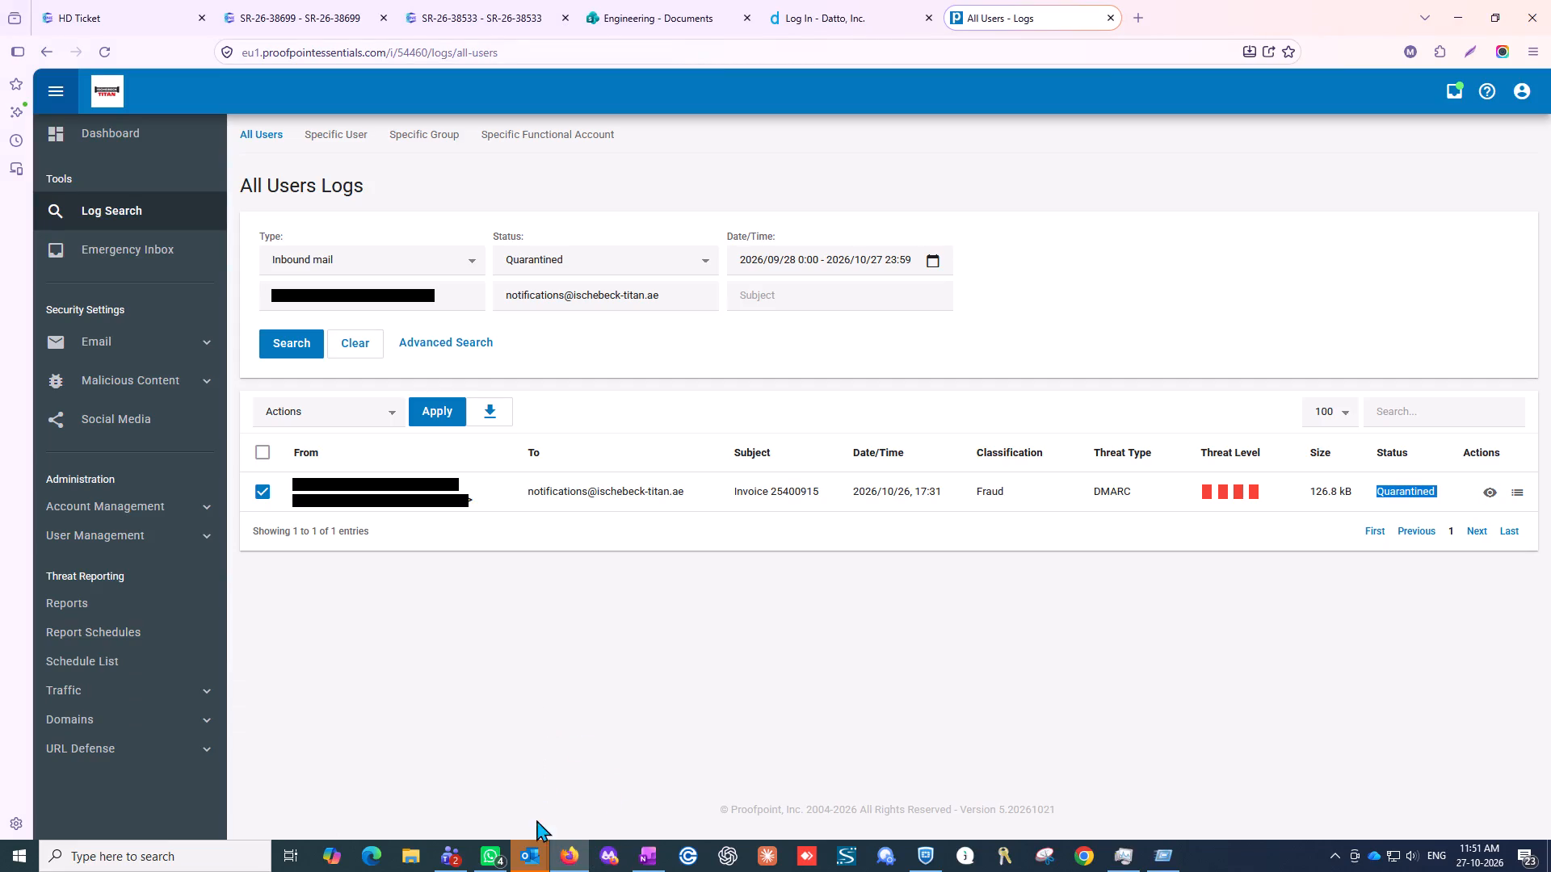
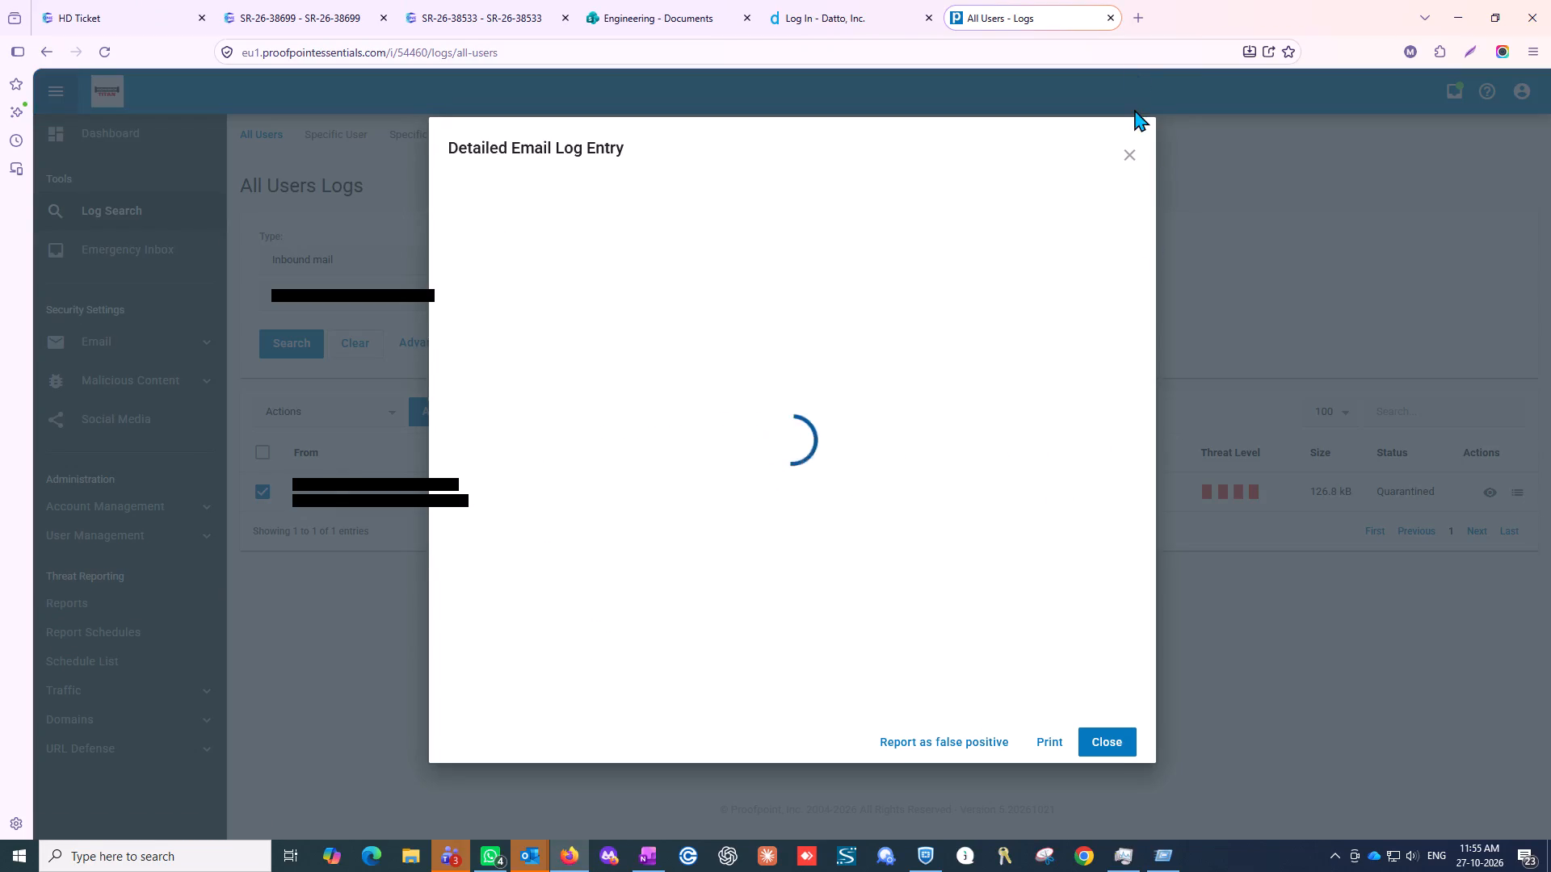
Reopen the detailed log entry of the quarantined Invoice 25400915 email, recheck its scan classification and sender policy results, and close it.
click(1130, 151)
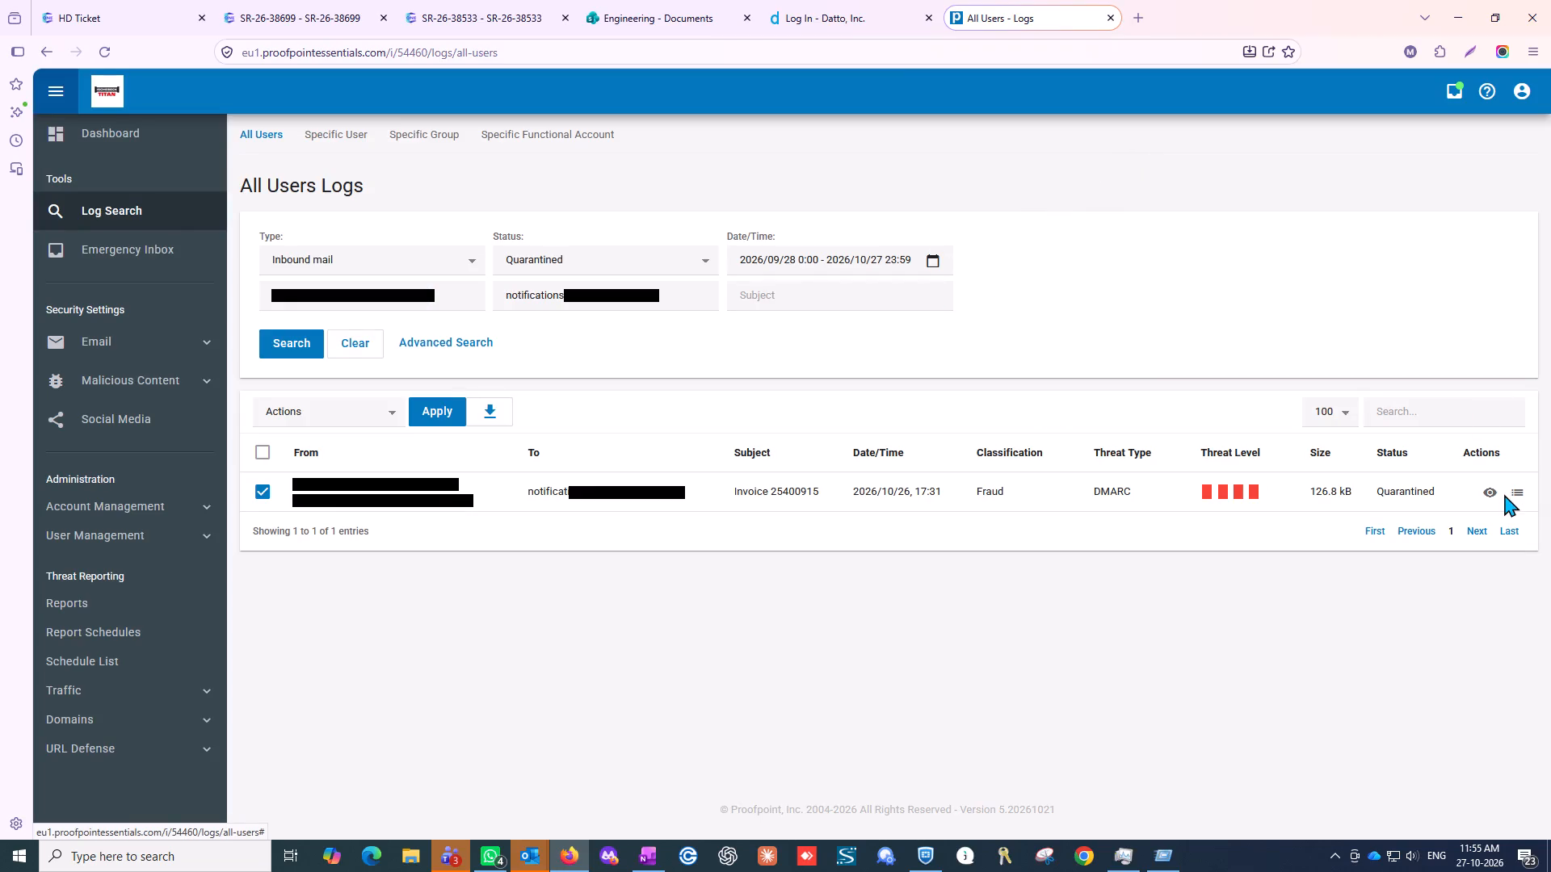
click(1518, 496)
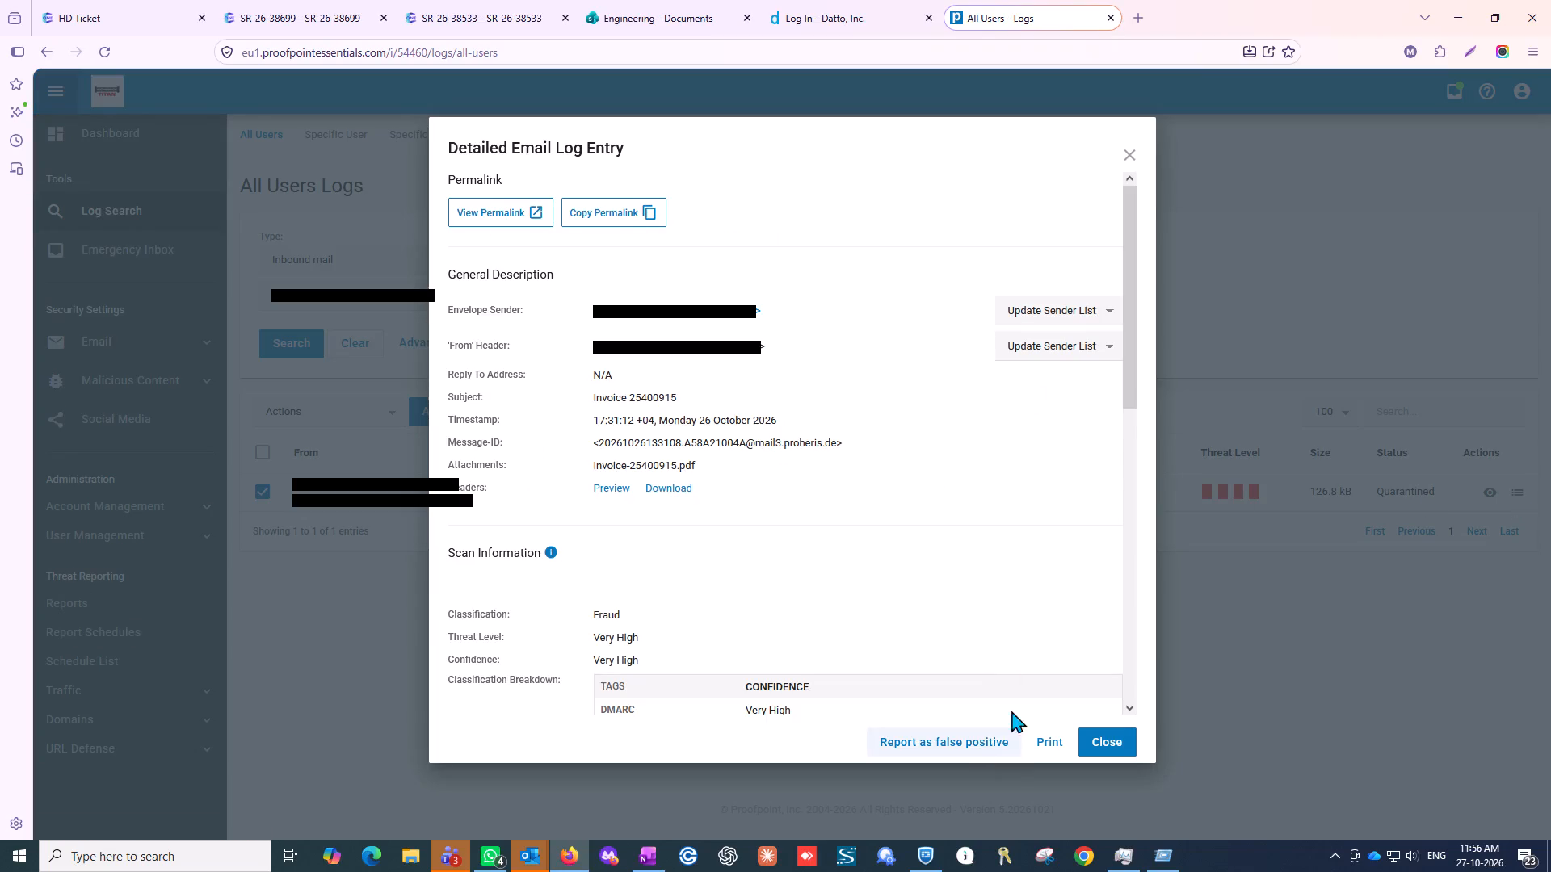
scroll(670, 472, down, 10)
scroll(668, 472, up, 4)
scroll(668, 472, down, 1)
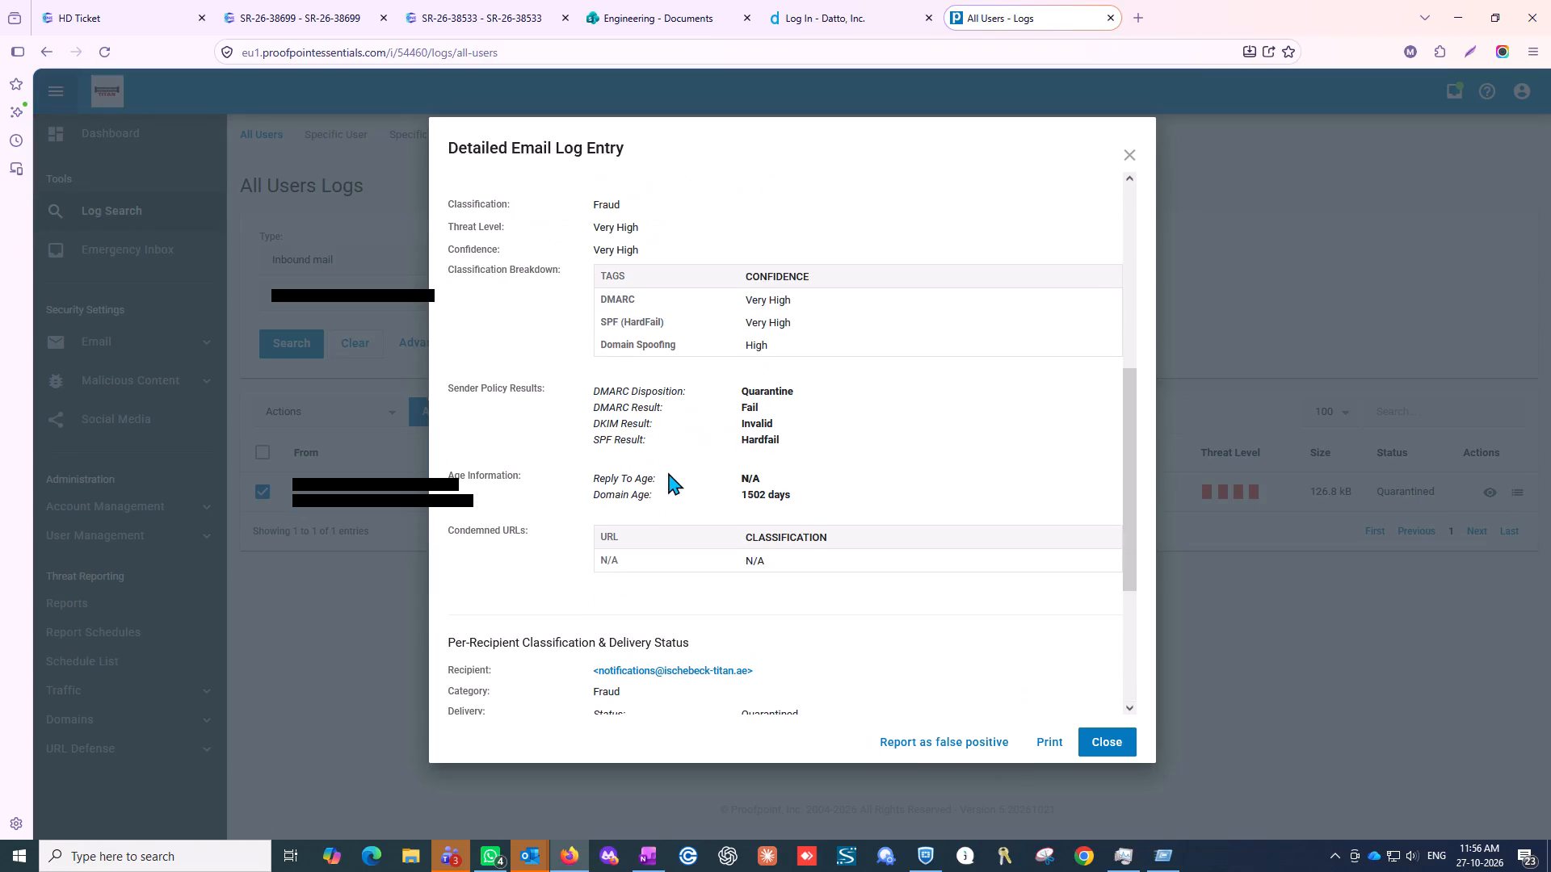
scroll(668, 472, up, 9)
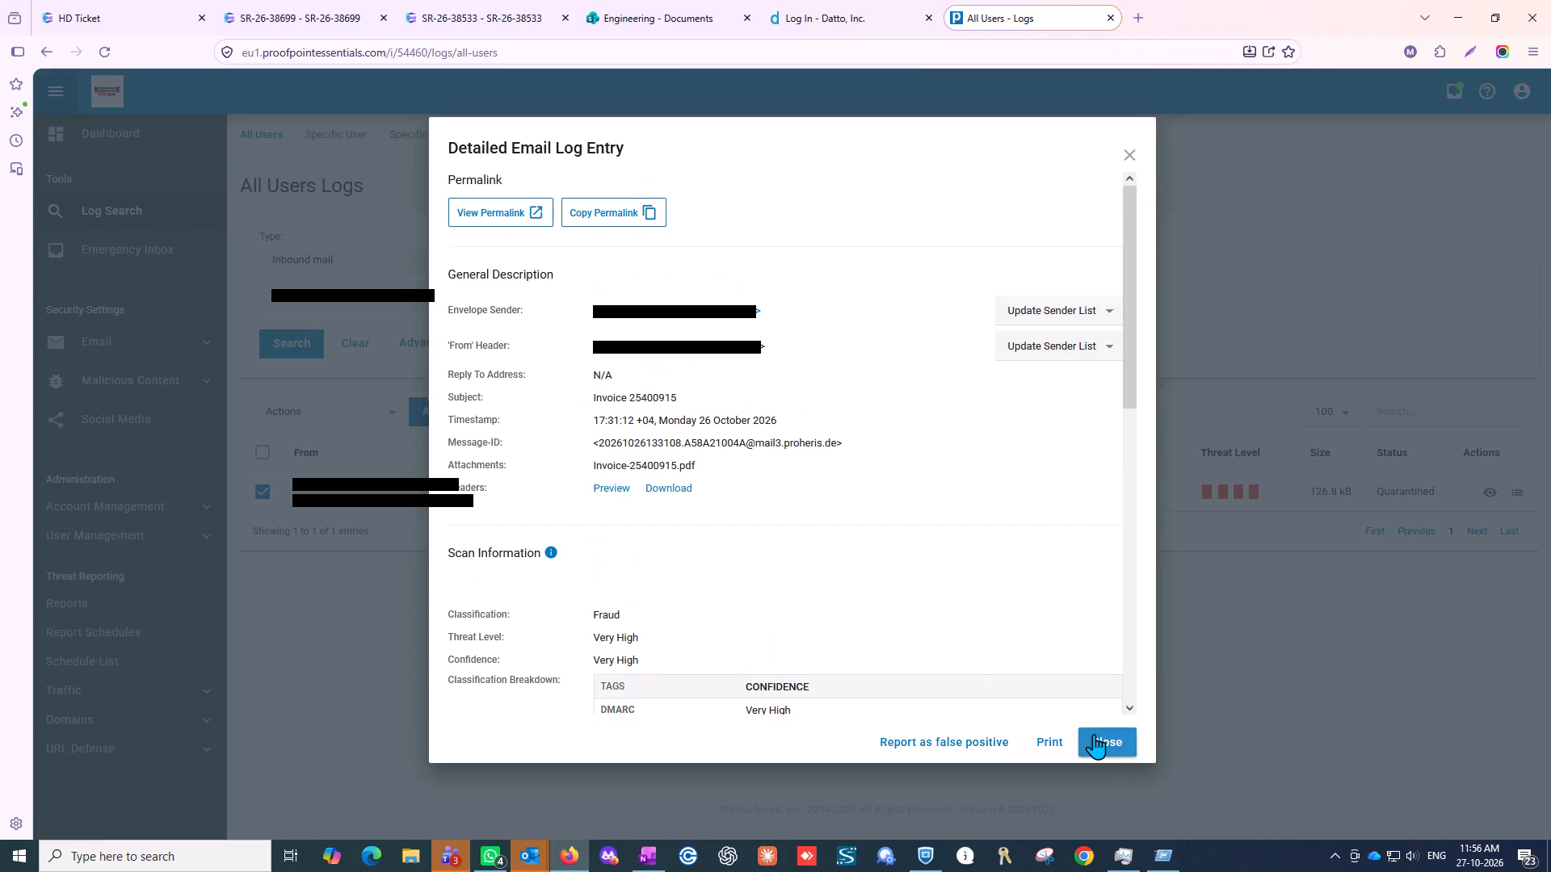
click(1095, 735)
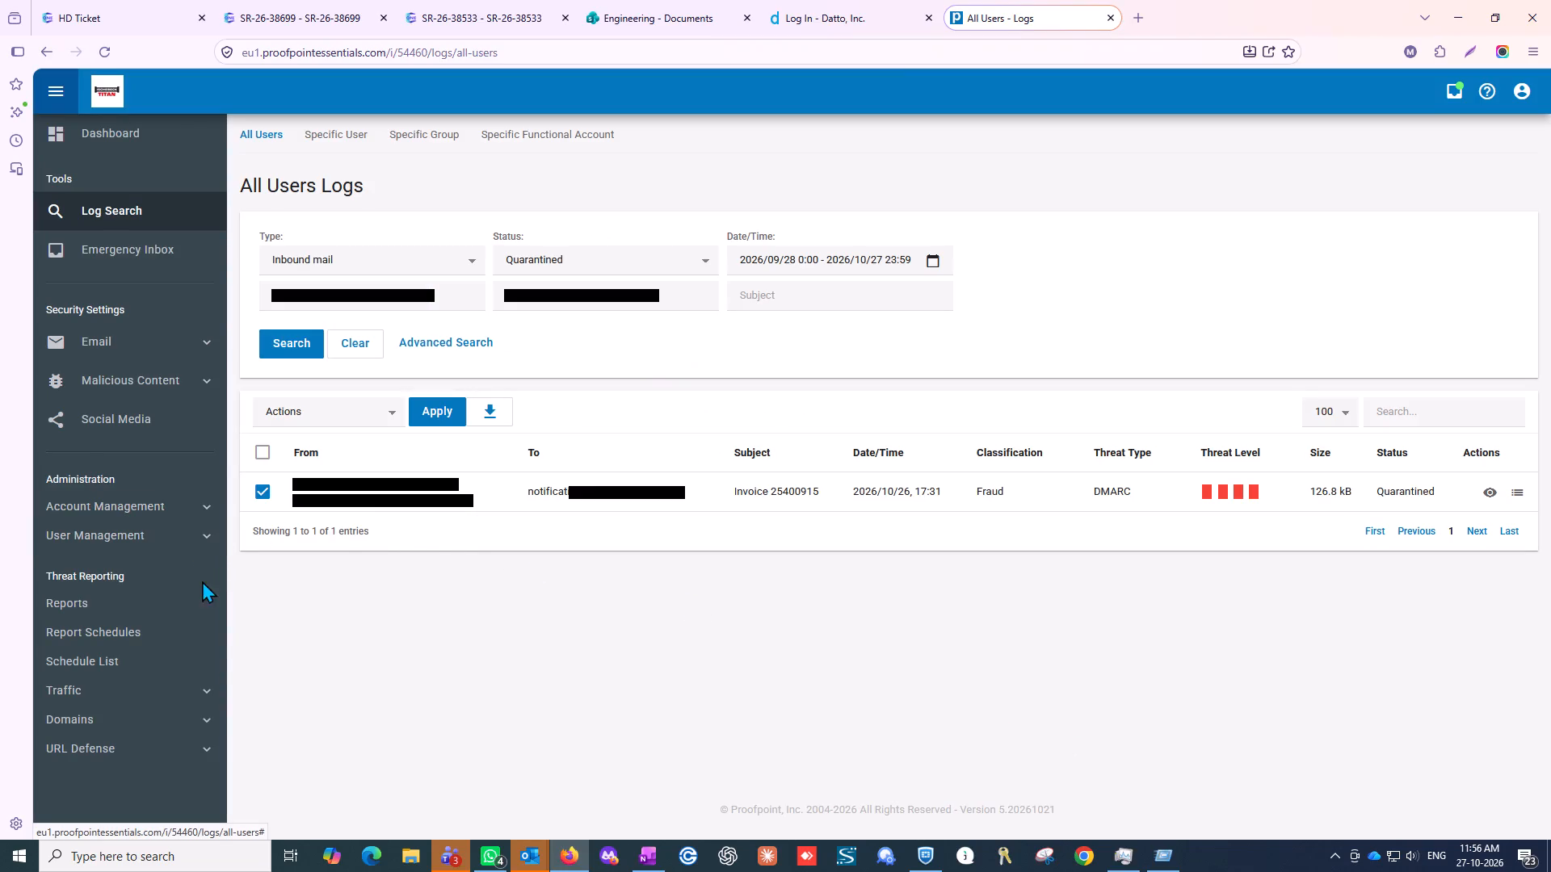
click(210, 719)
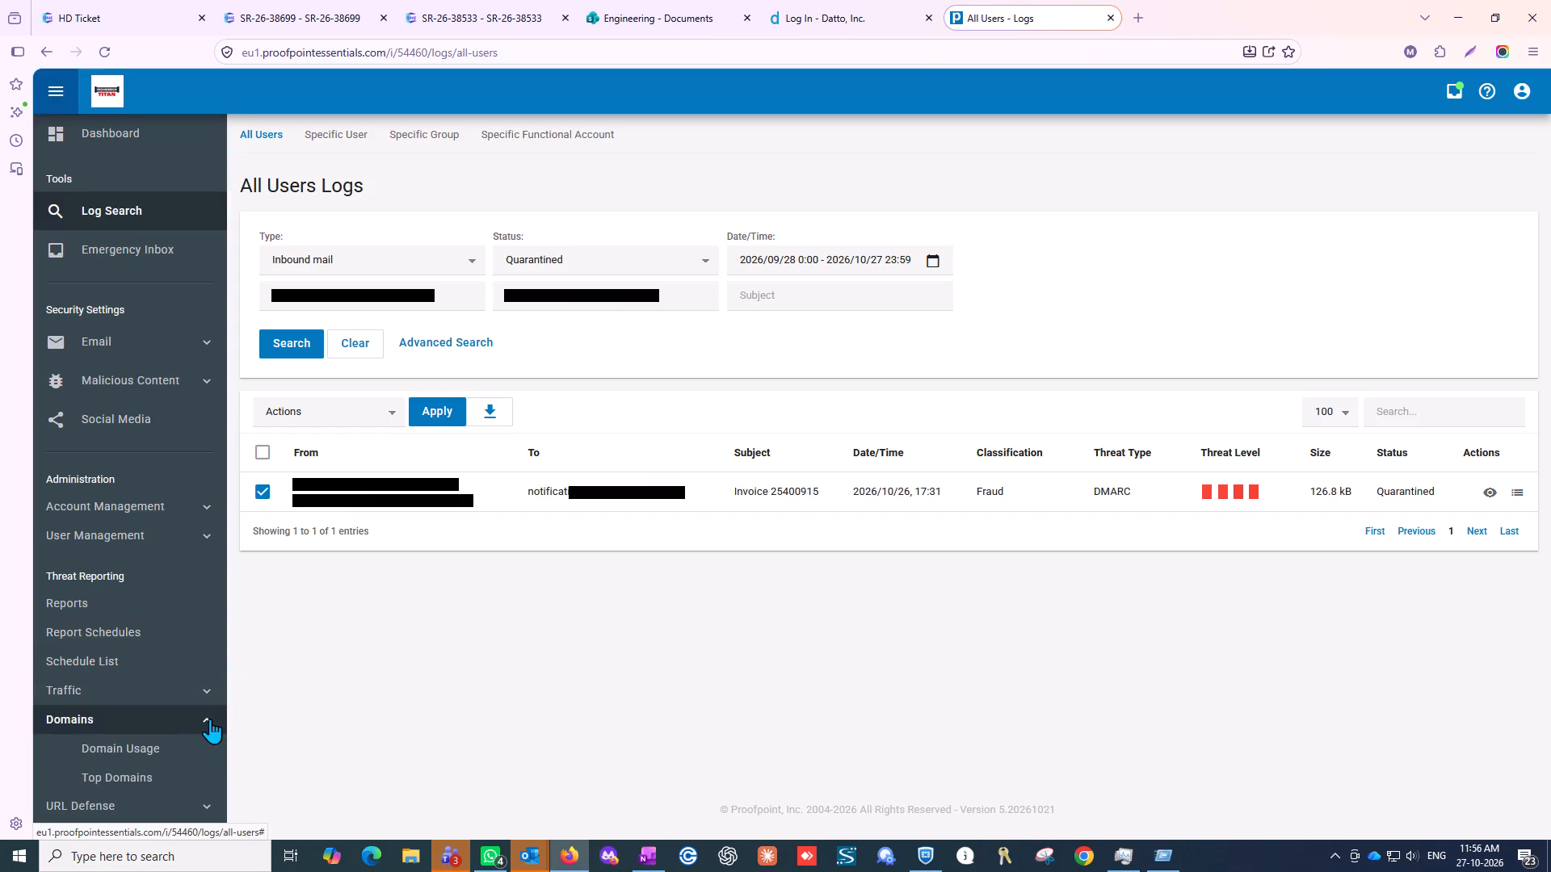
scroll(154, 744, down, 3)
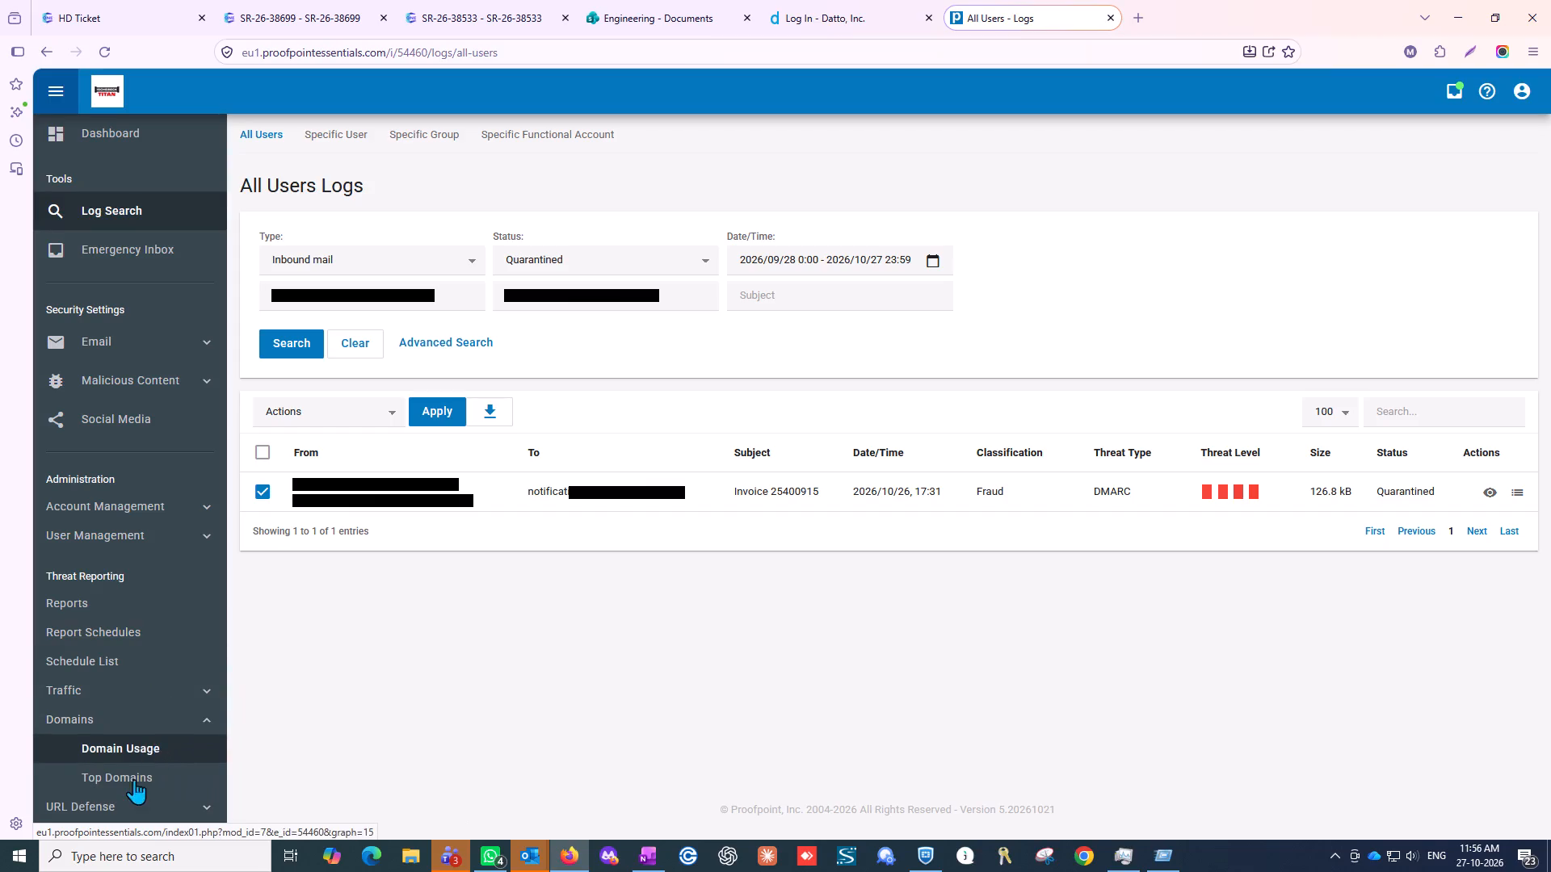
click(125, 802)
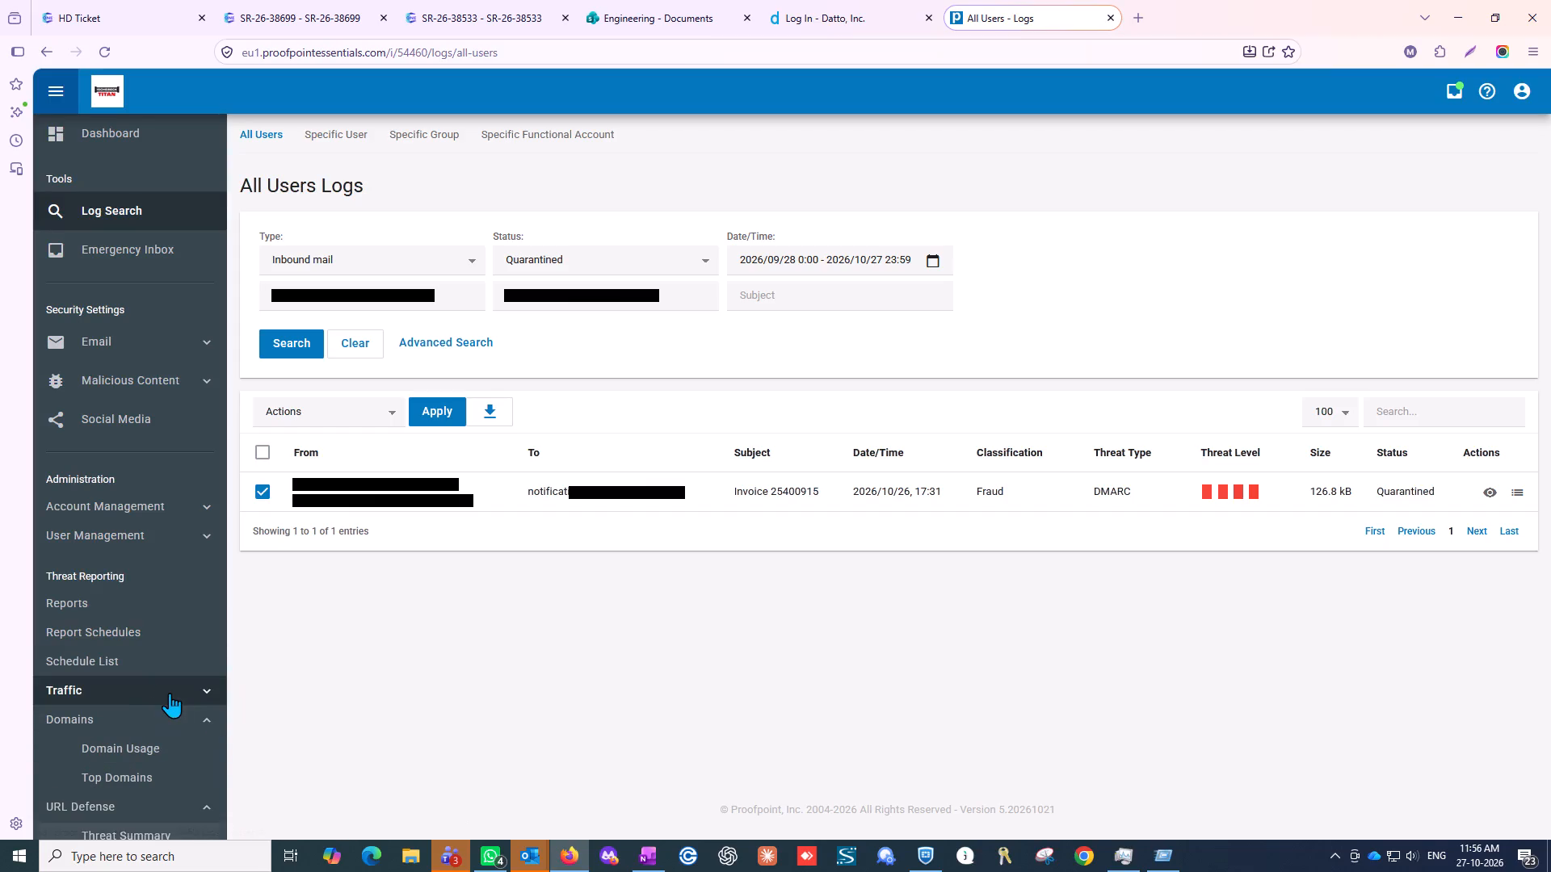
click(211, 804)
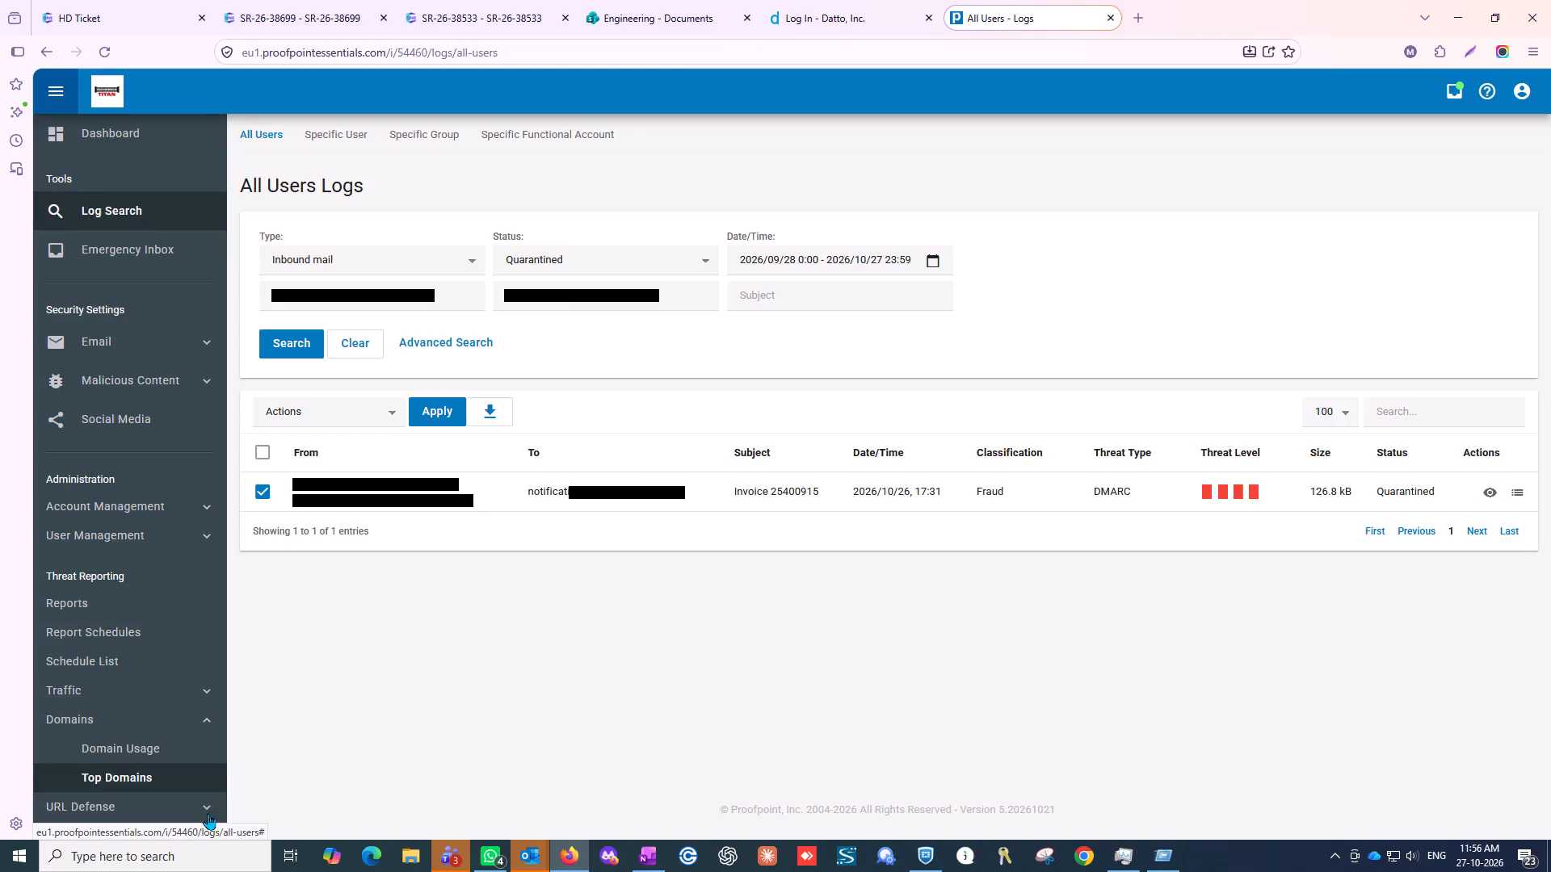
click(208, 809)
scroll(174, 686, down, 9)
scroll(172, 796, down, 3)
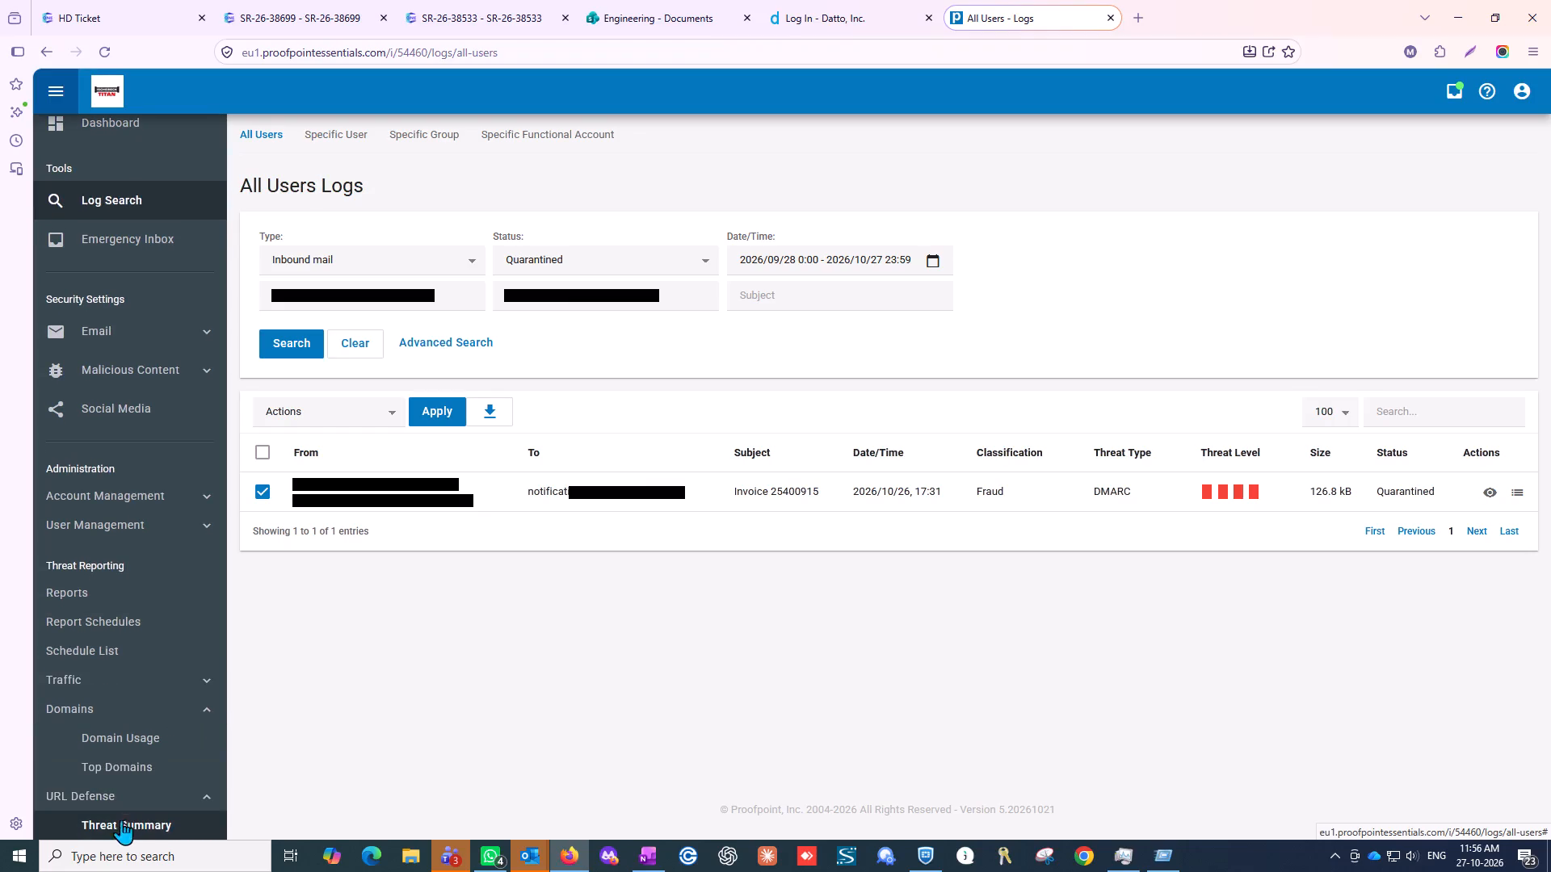
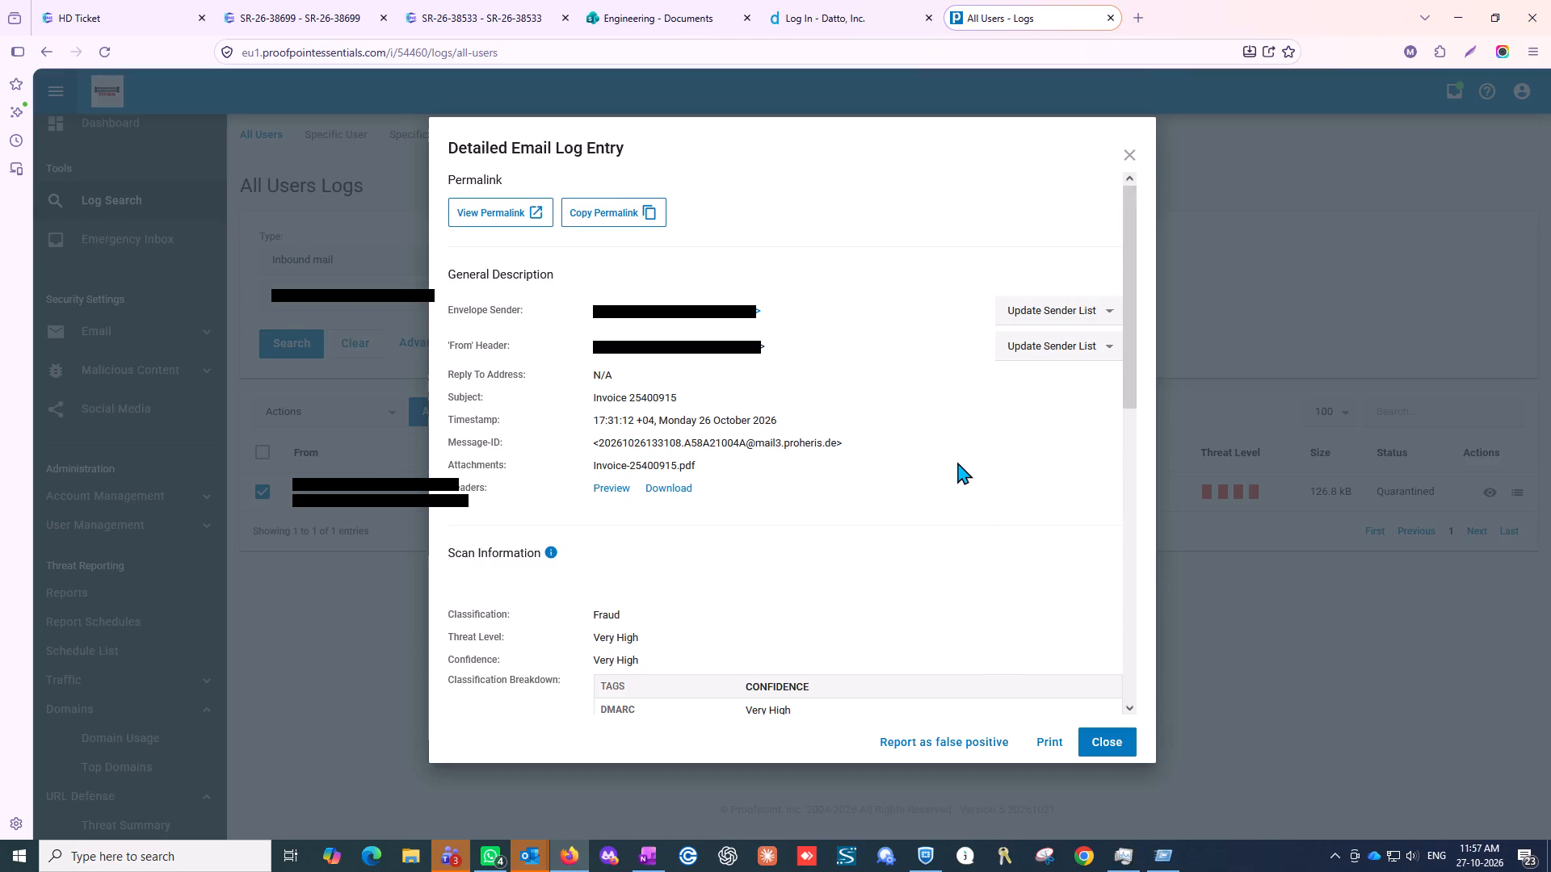
Review the Invoice 25400915 log entry's scan information, sender policy results, per-recipient delivery status and client details, and close the entry.
scroll(957, 462, down, 4)
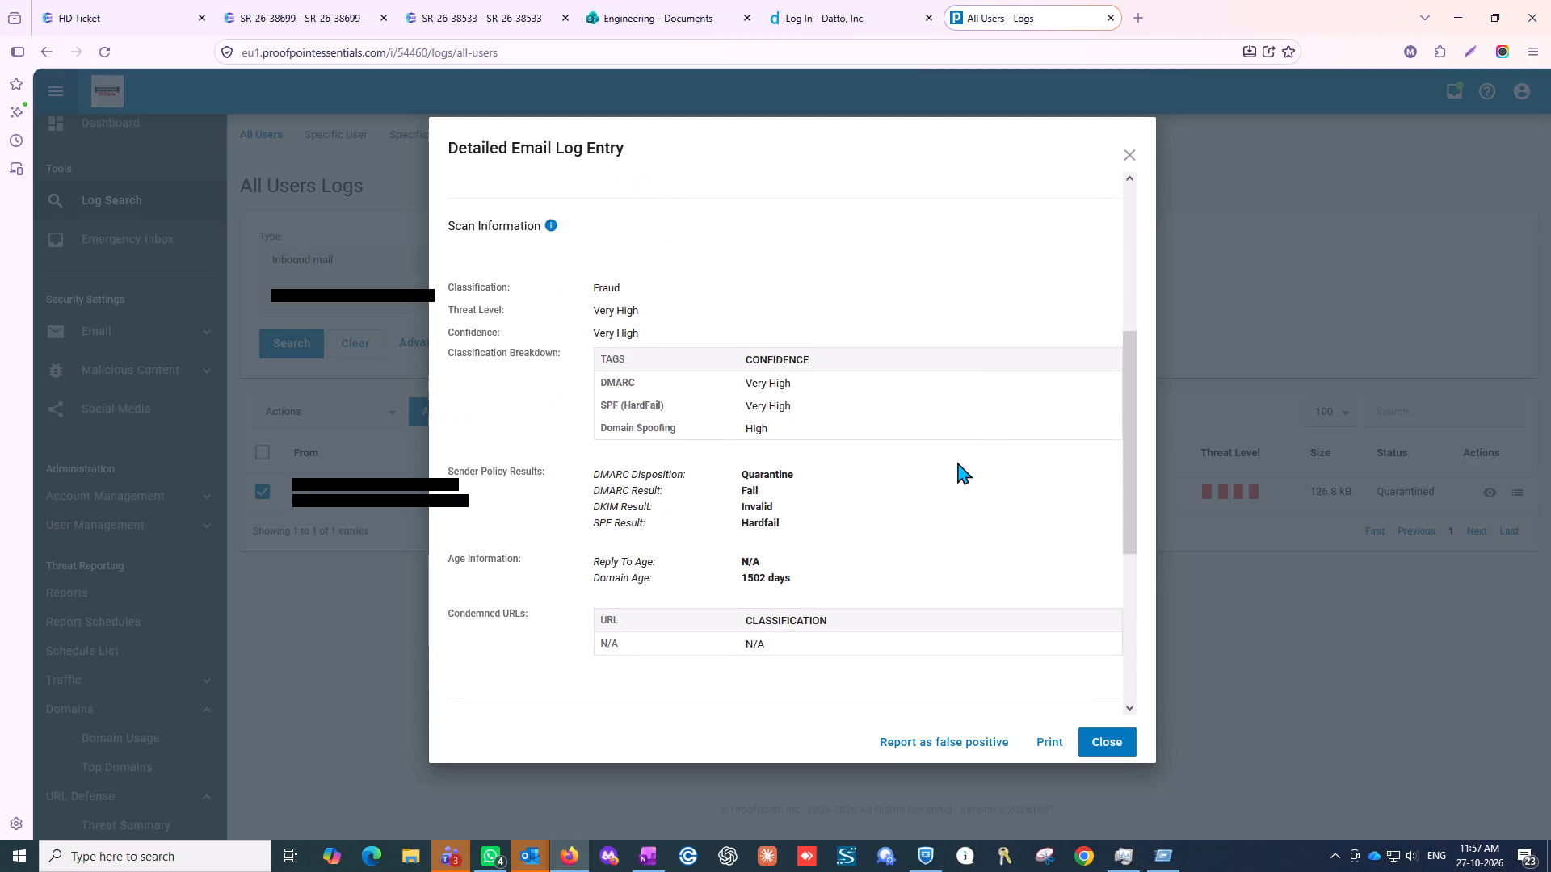
scroll(957, 462, down, 7)
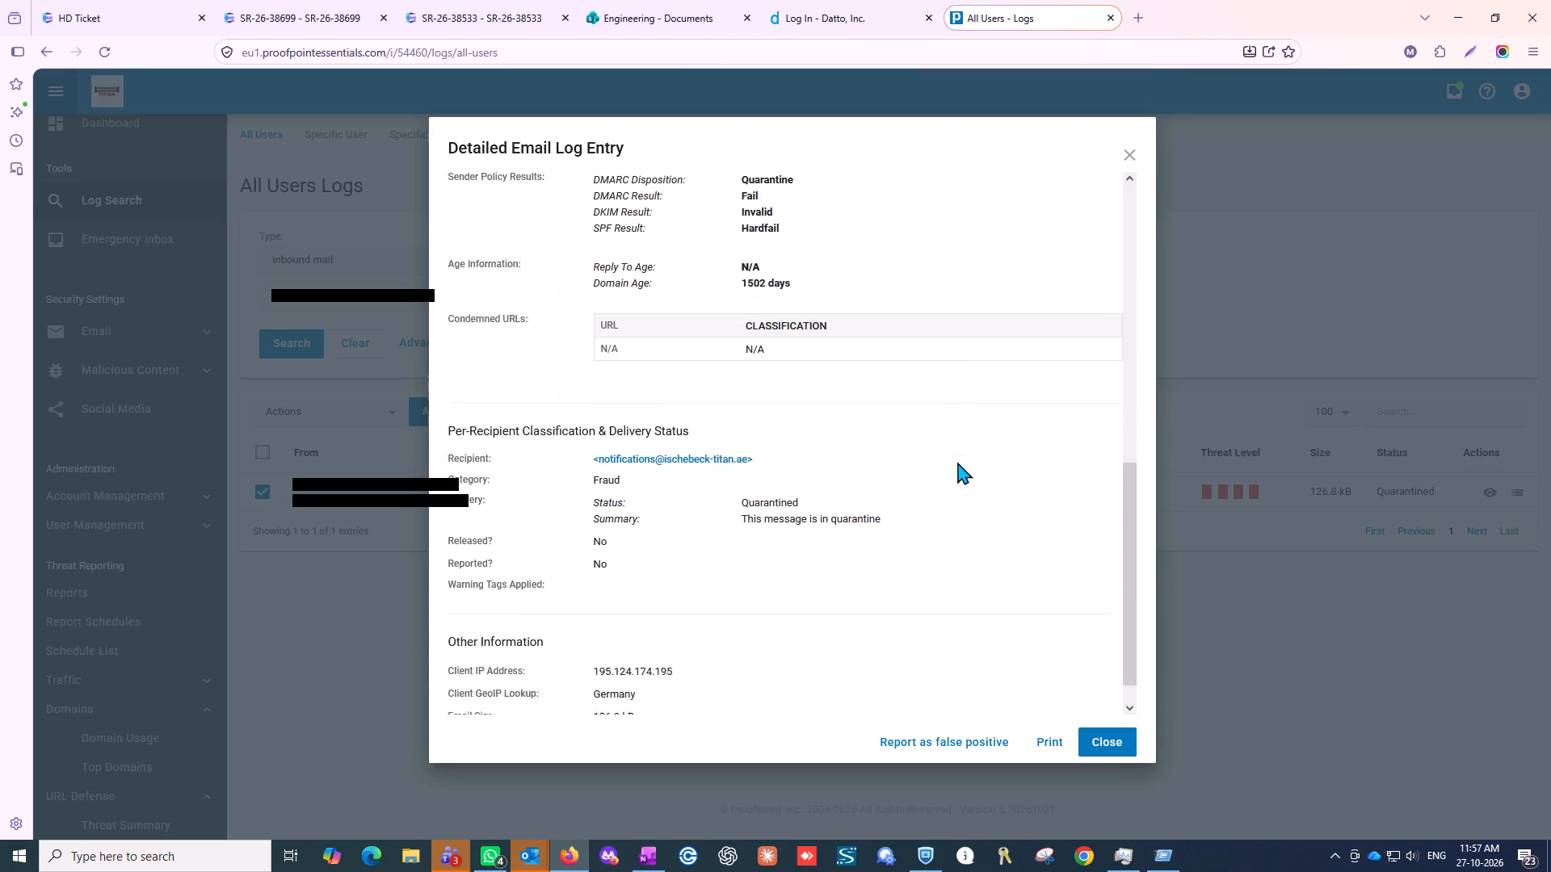
scroll(957, 462, down, 4)
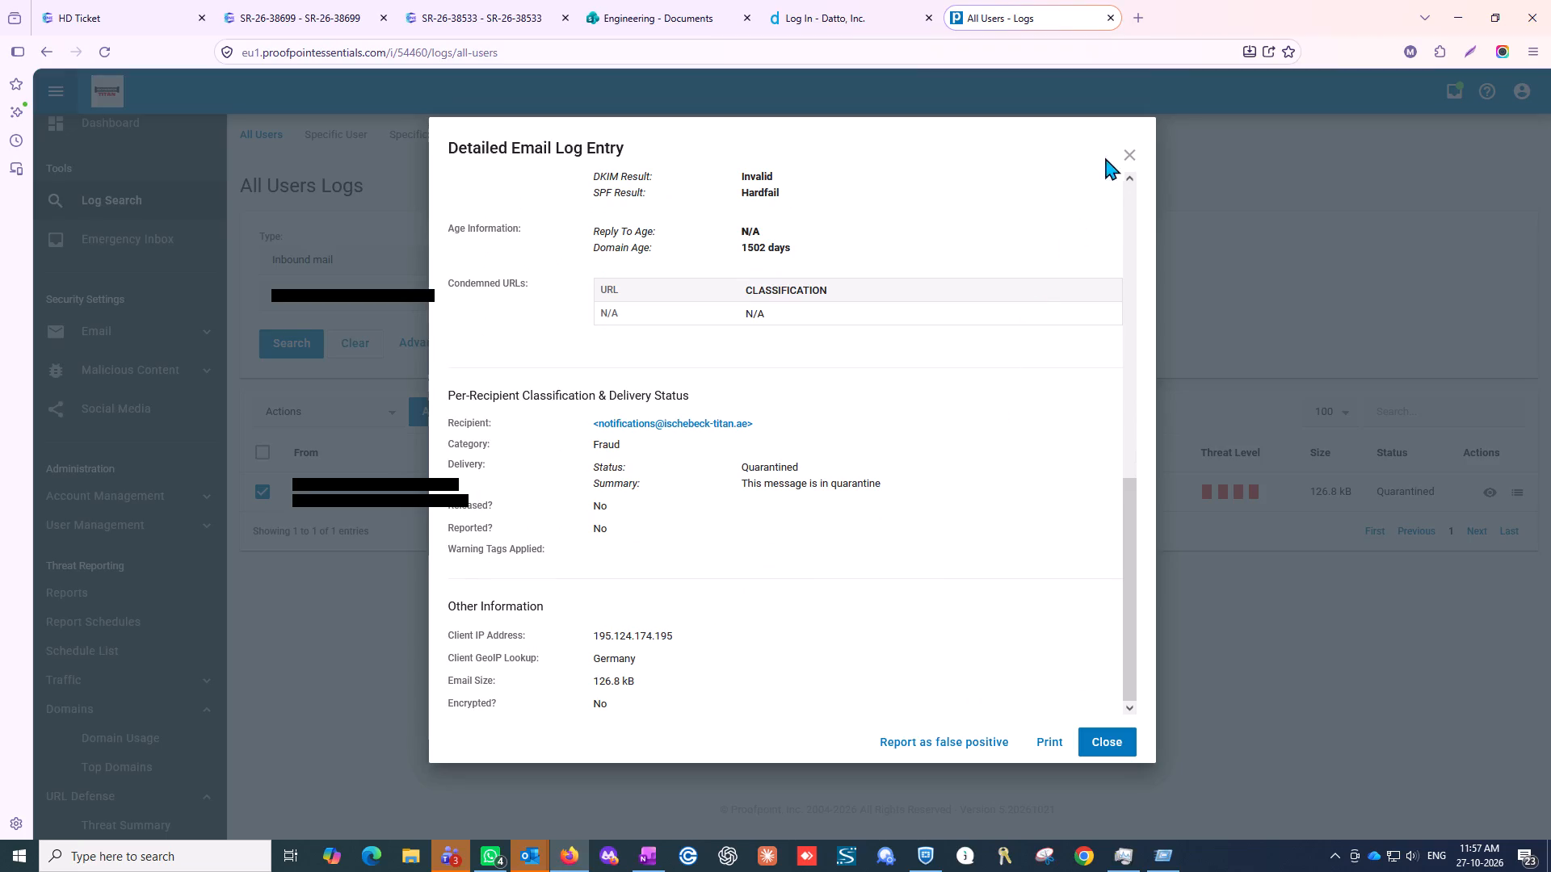
click(1130, 152)
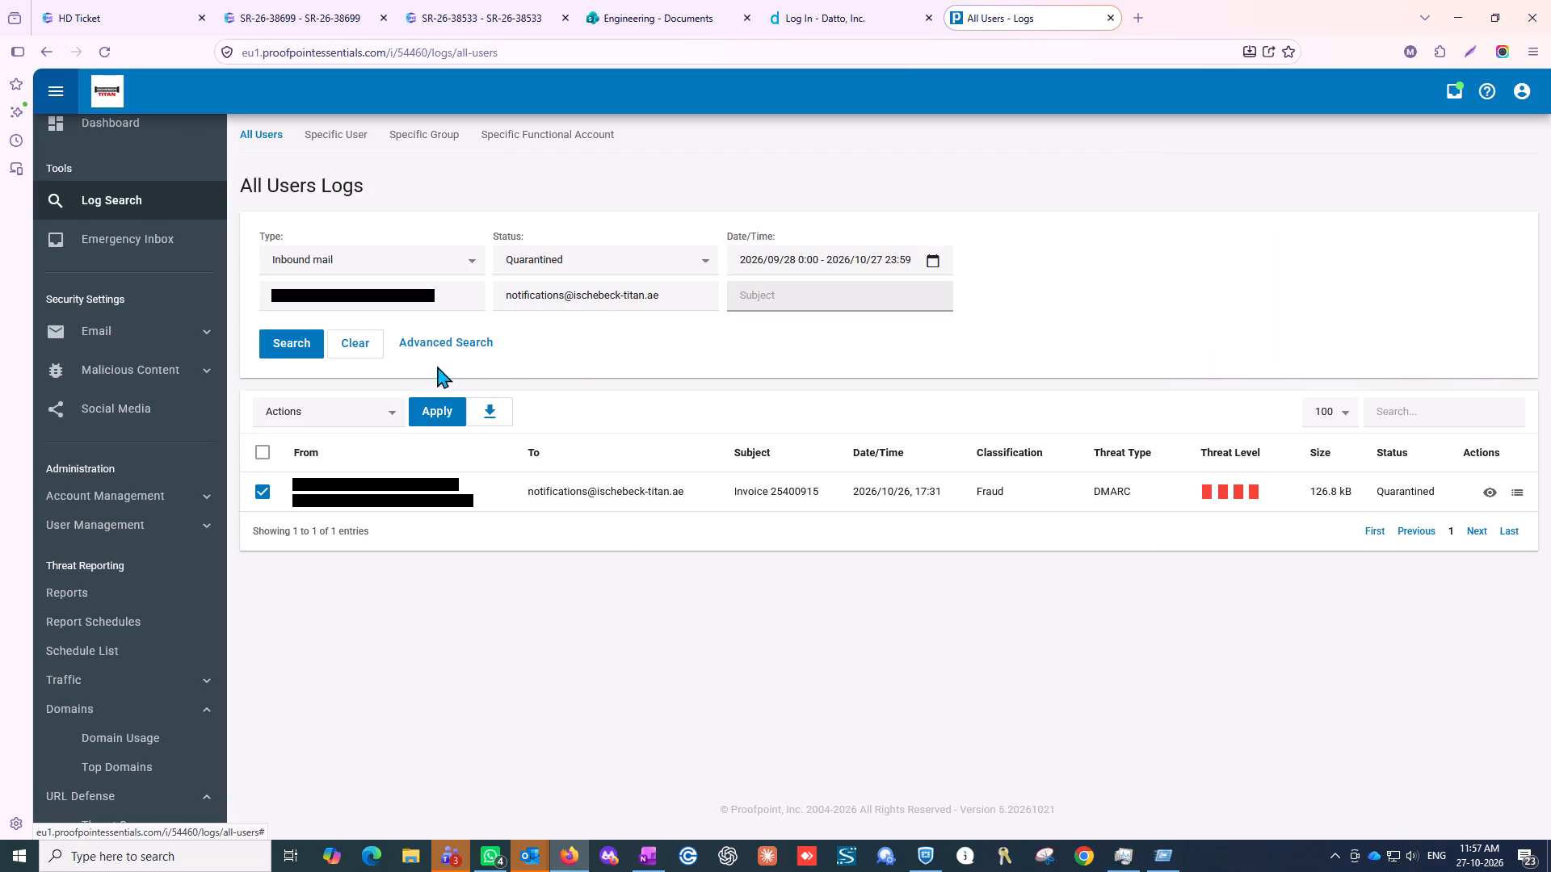
Open the inbound email filter policies, inspect the Block Executable Files filter's logic and its Other attachment types, and leave it without saving.
click(210, 326)
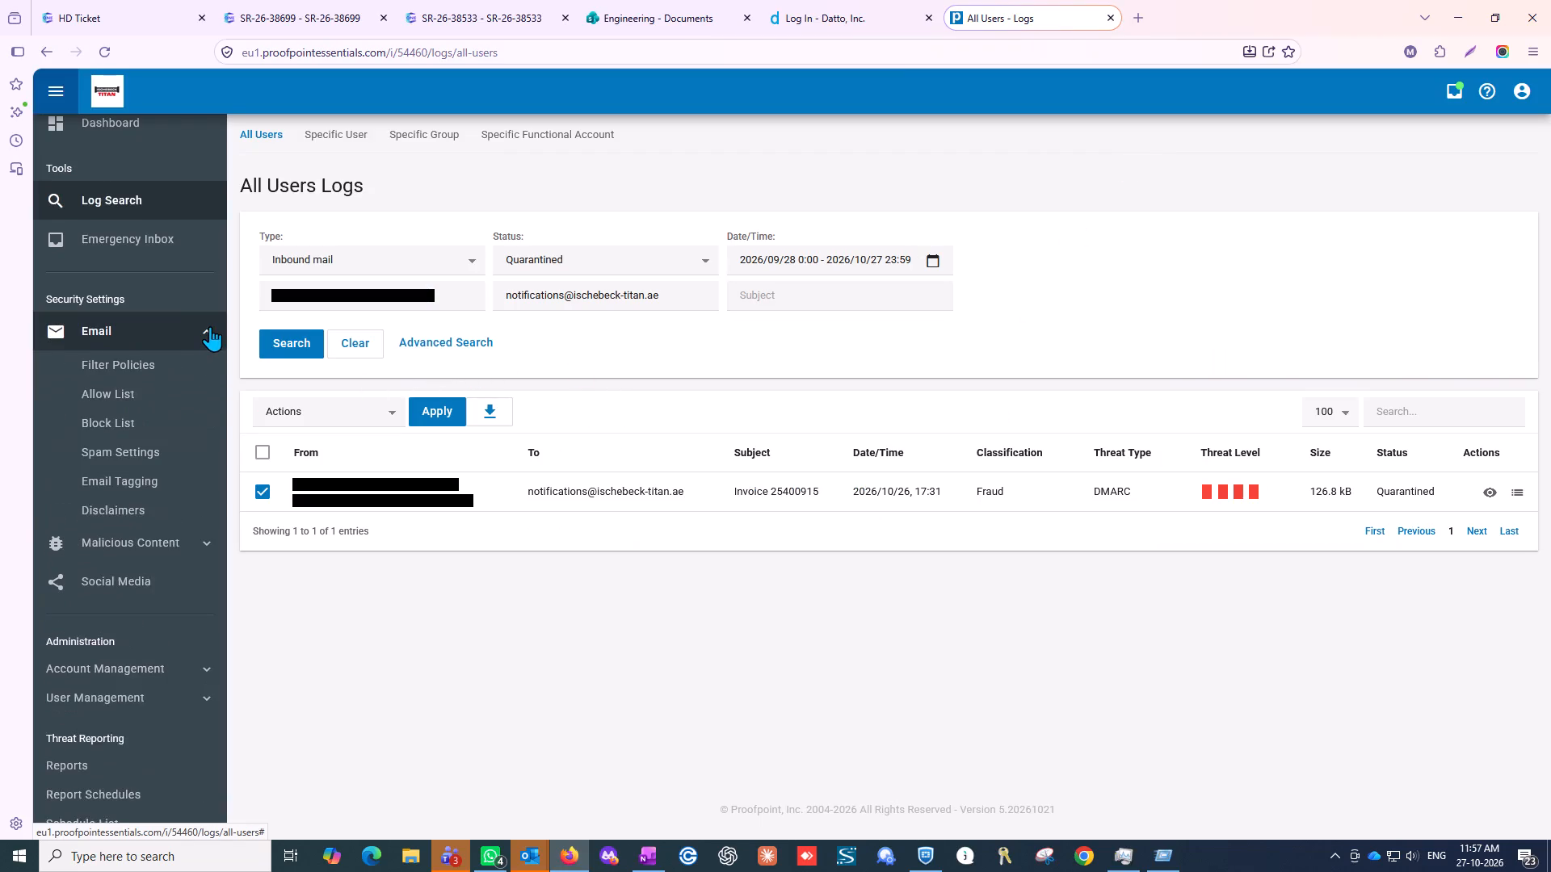
click(141, 367)
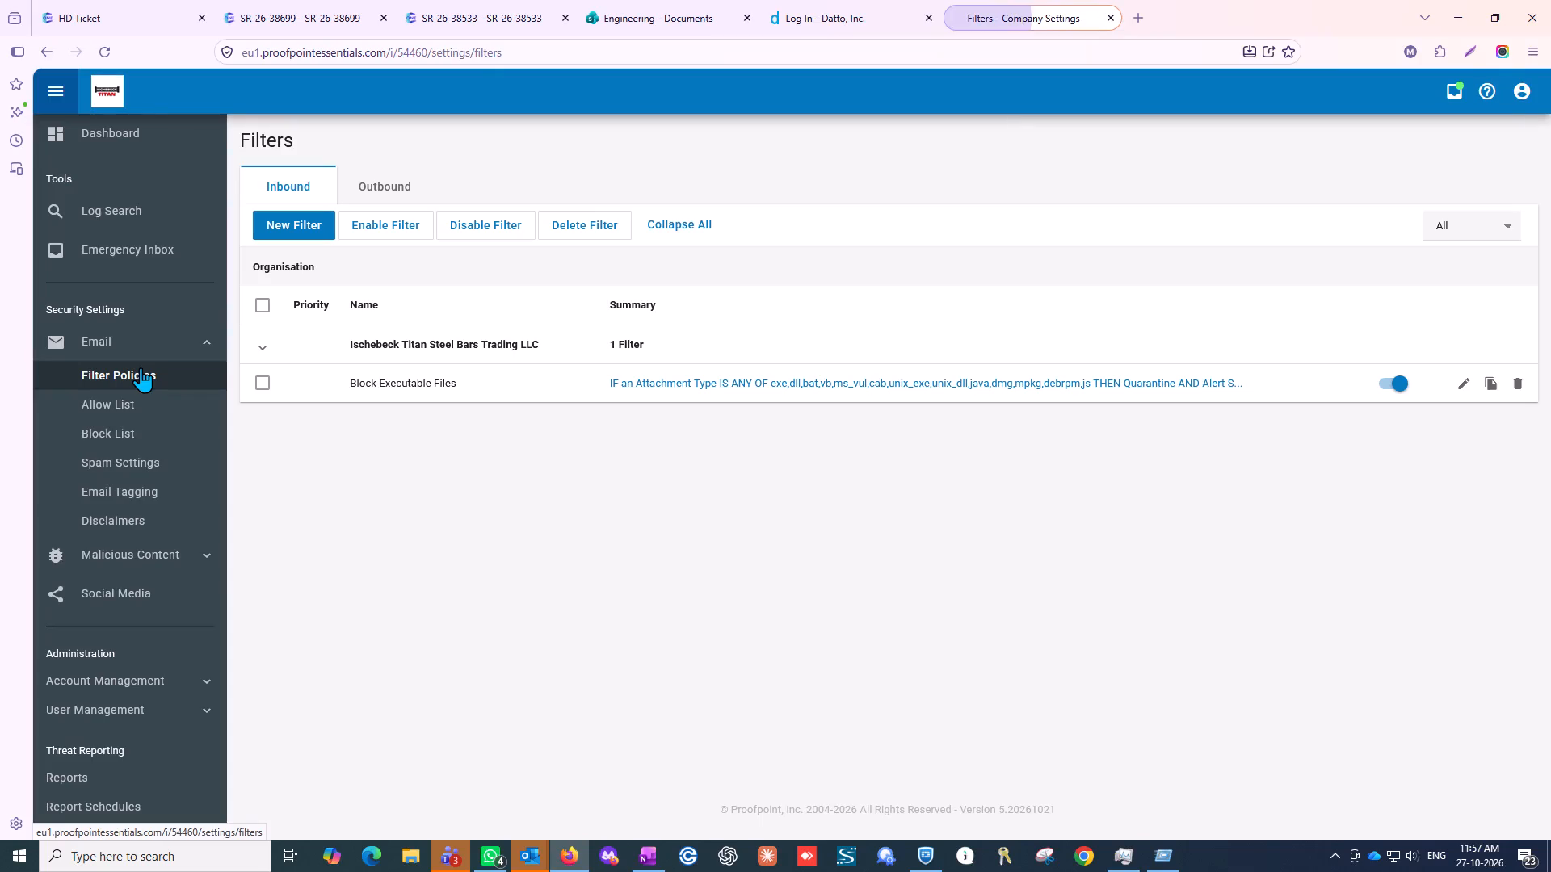
click(392, 341)
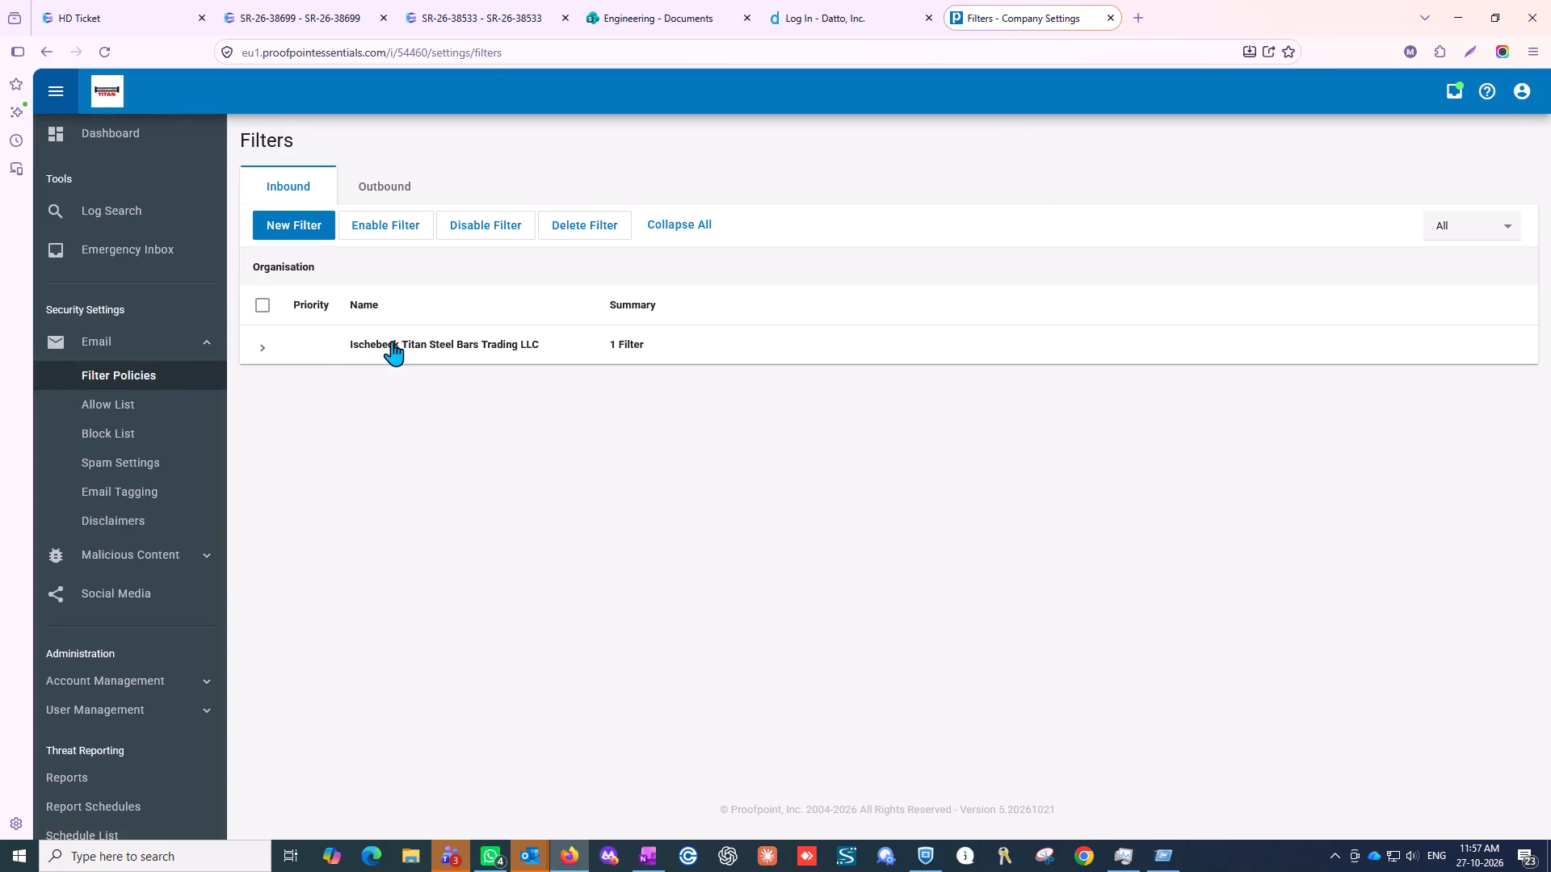
click(392, 341)
click(391, 383)
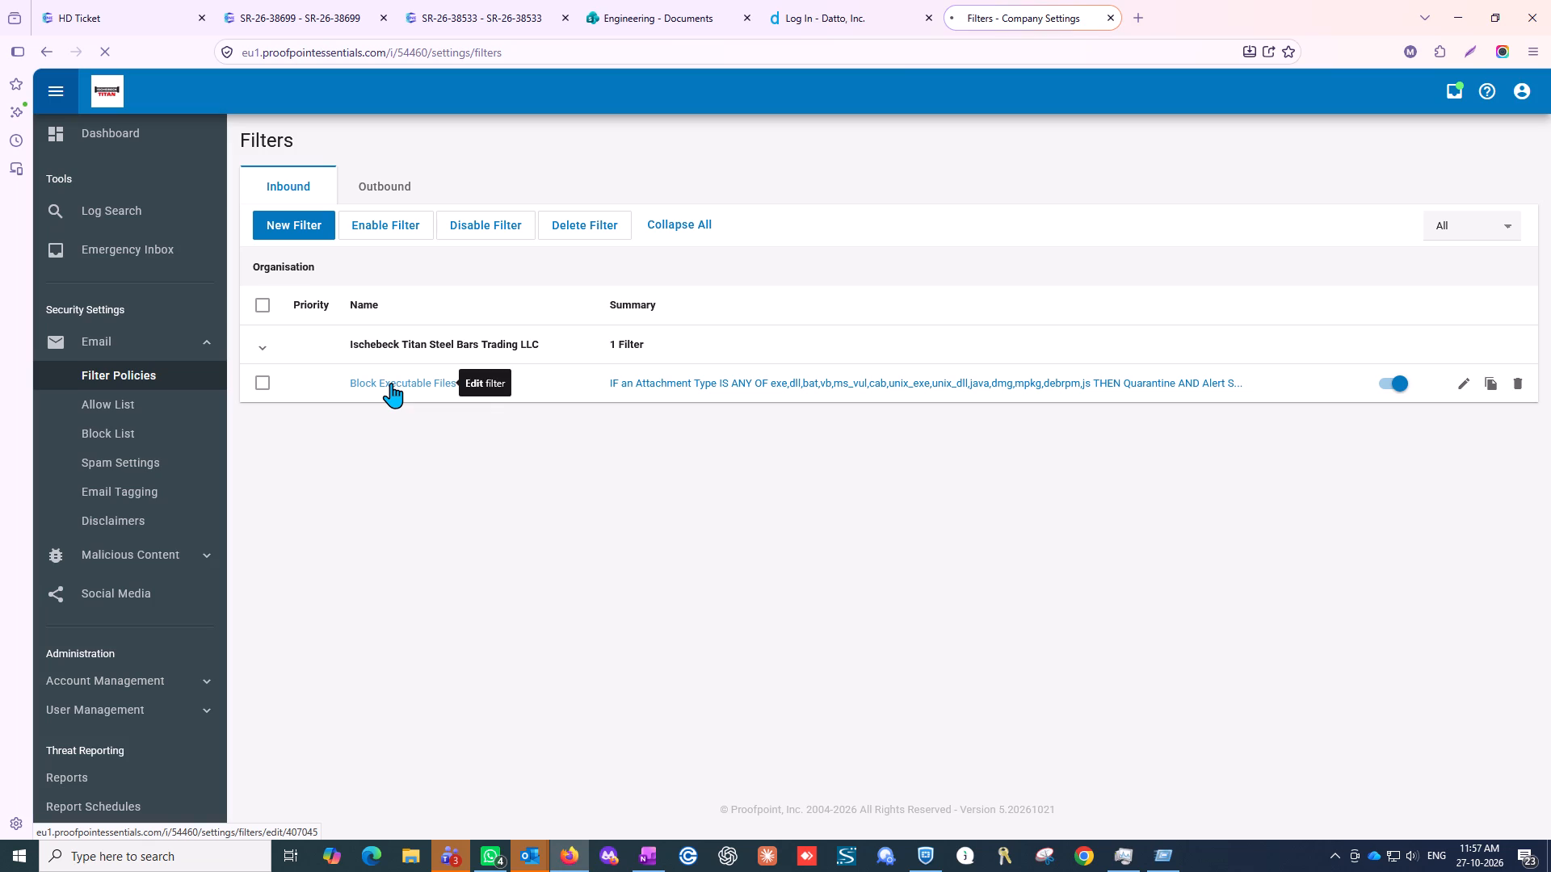
click(1467, 382)
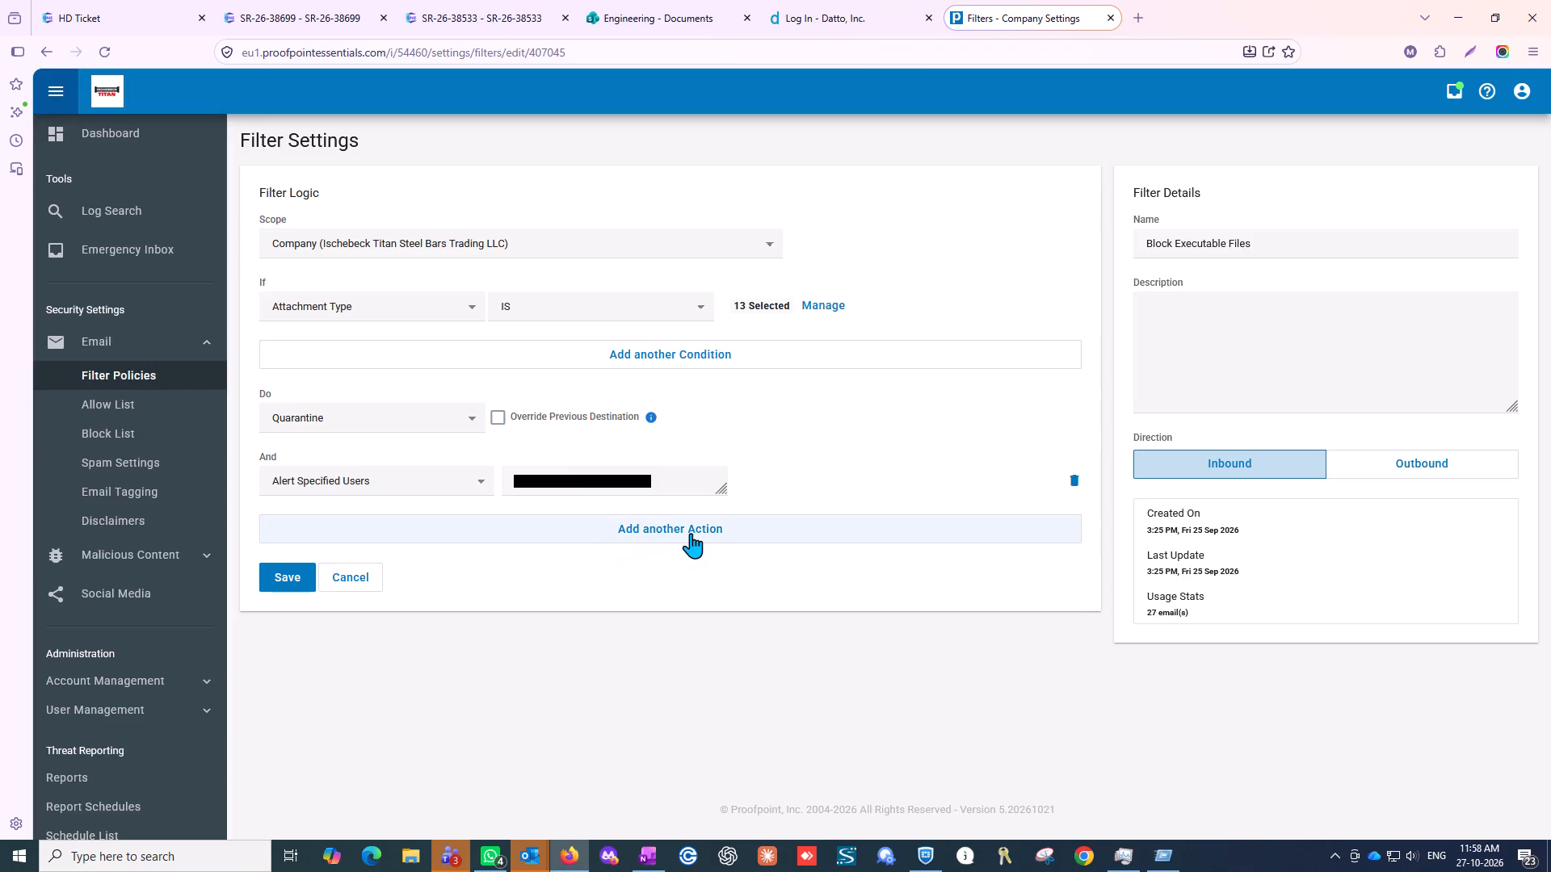
click(837, 305)
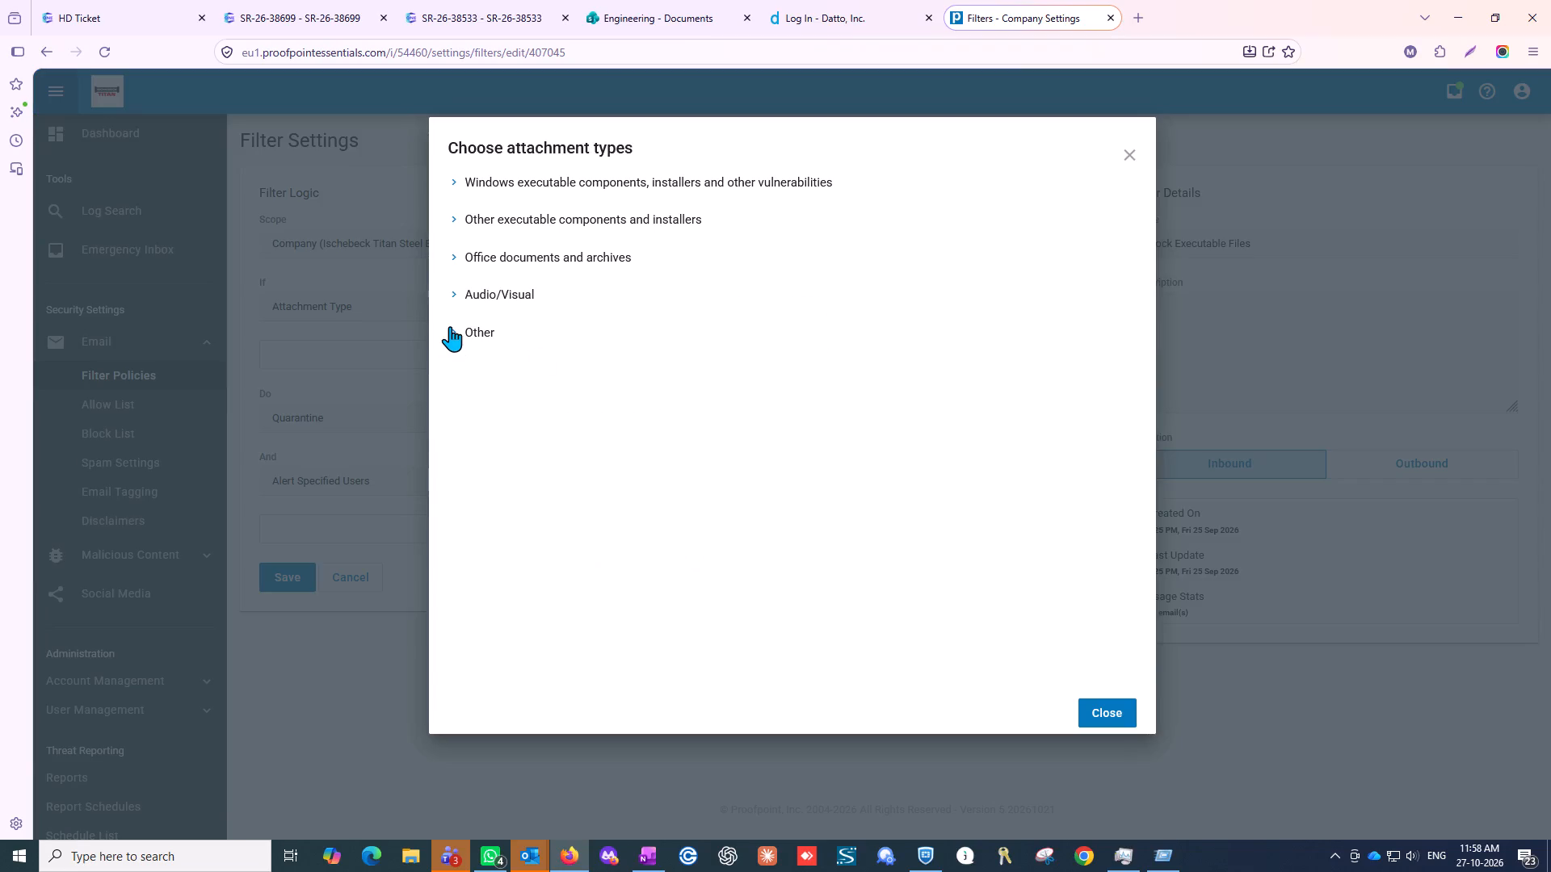
click(450, 326)
click(450, 326)
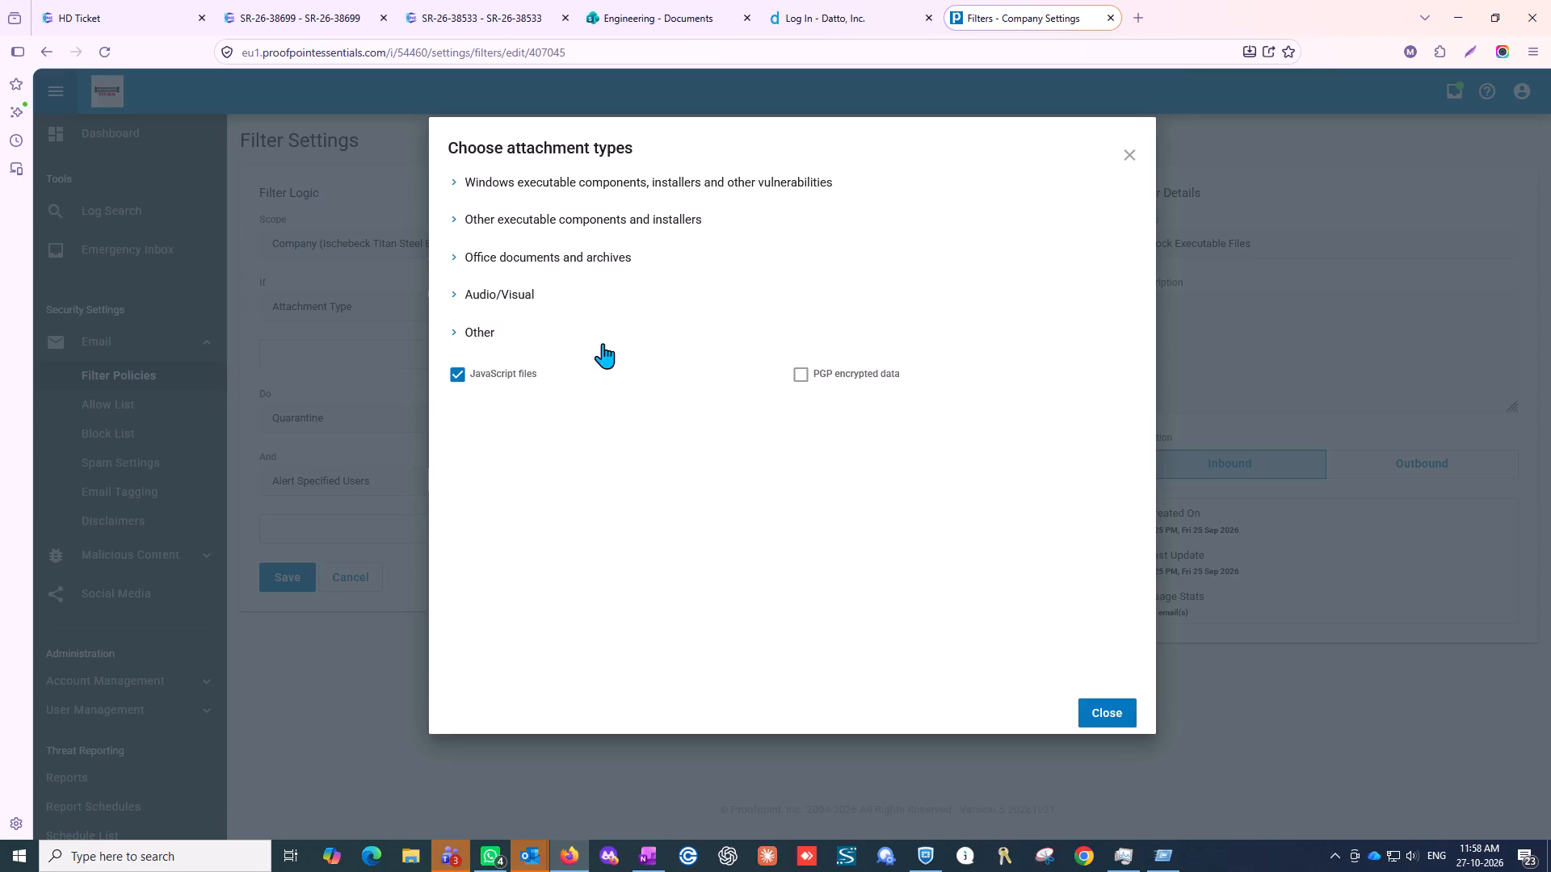
click(1099, 712)
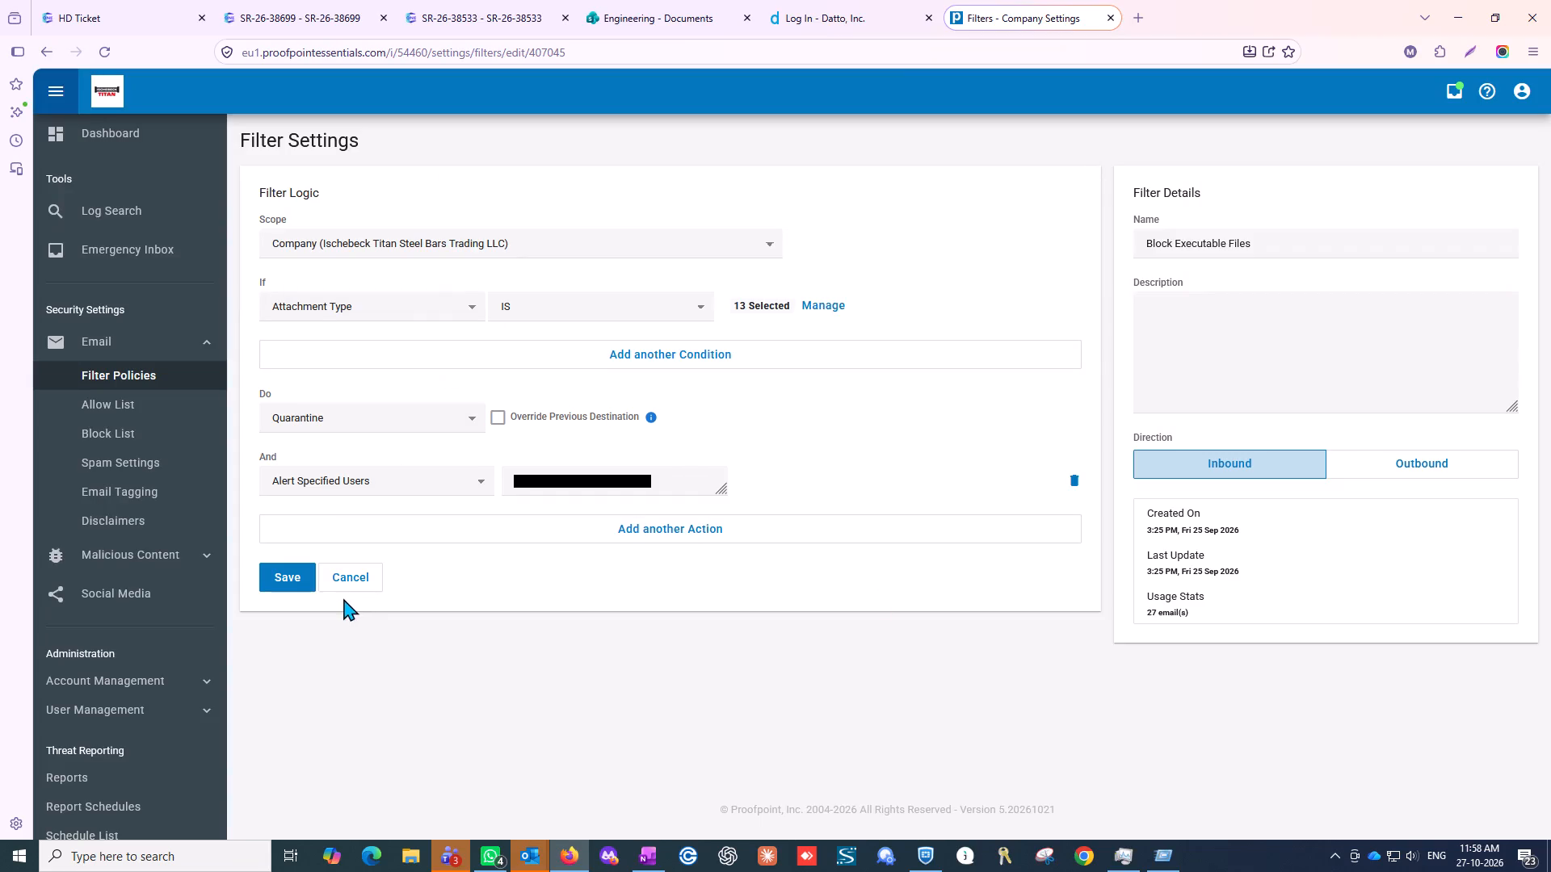
click(346, 579)
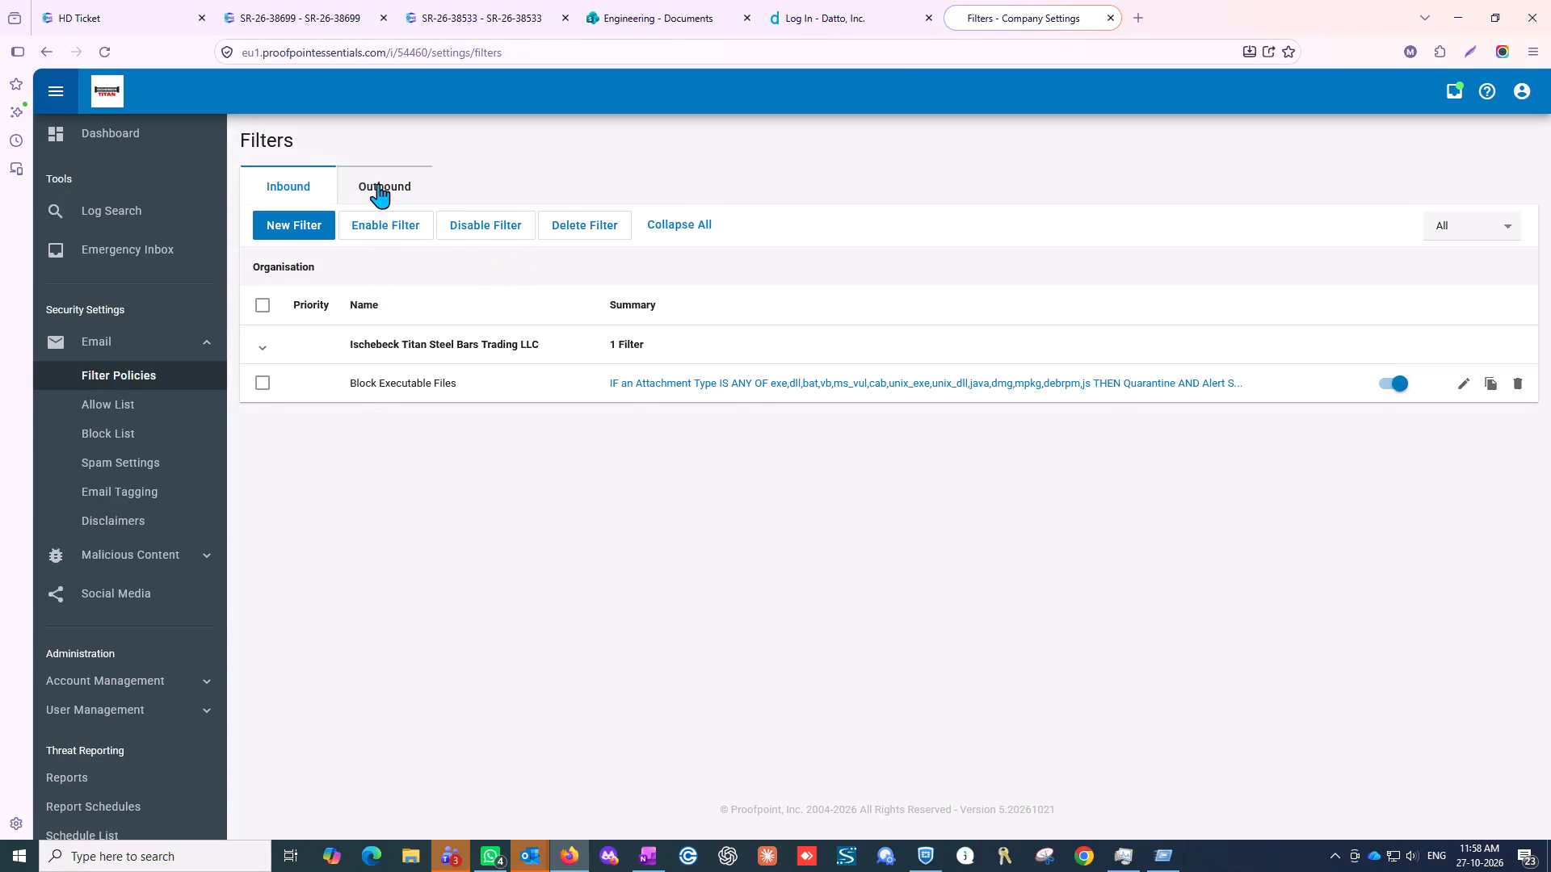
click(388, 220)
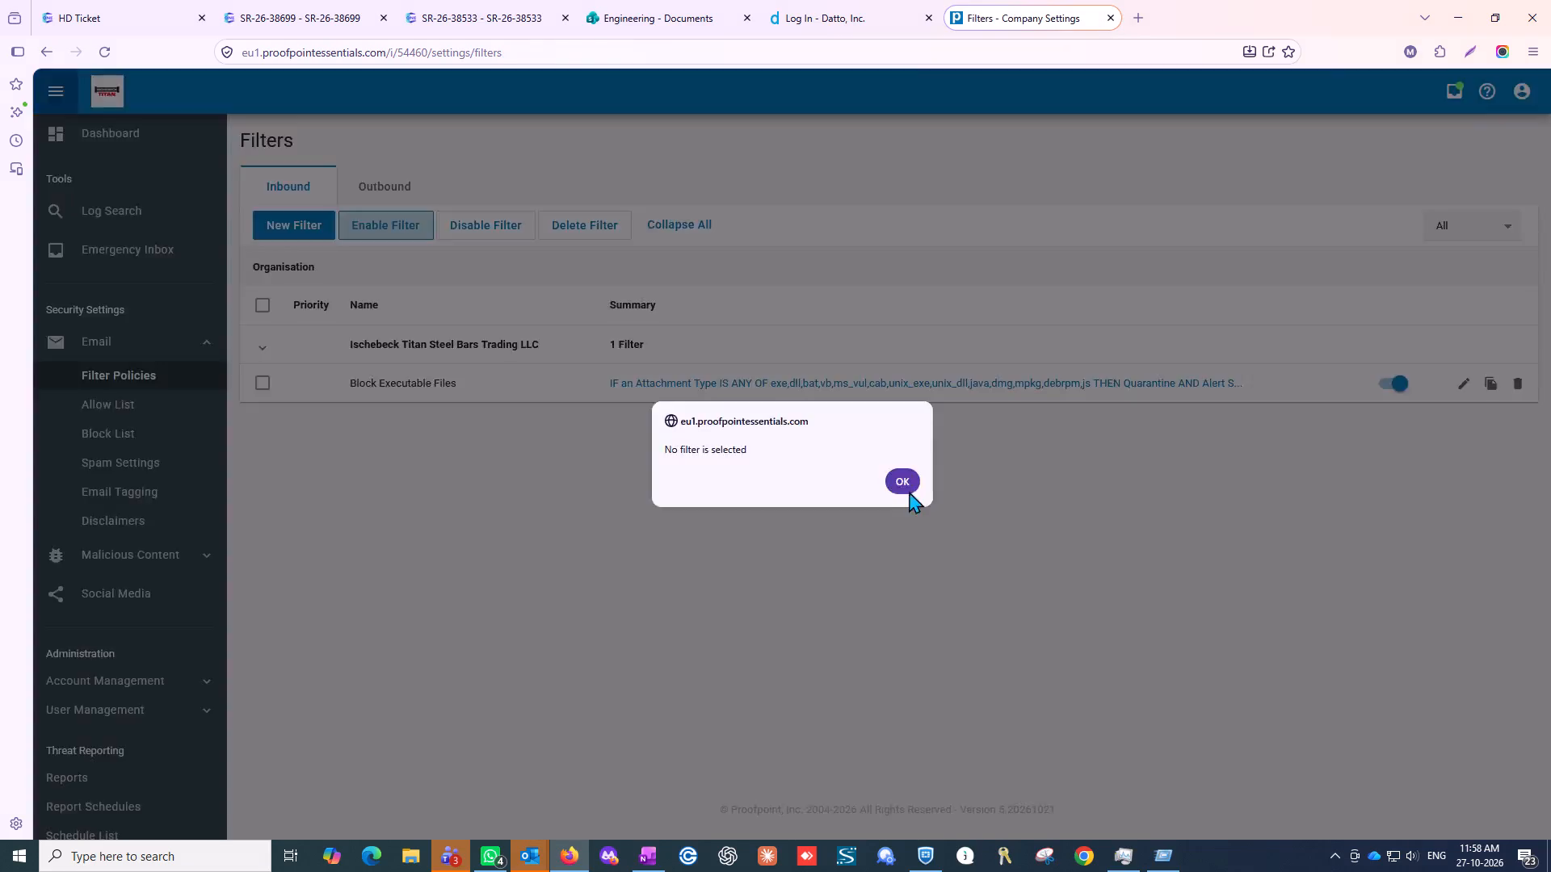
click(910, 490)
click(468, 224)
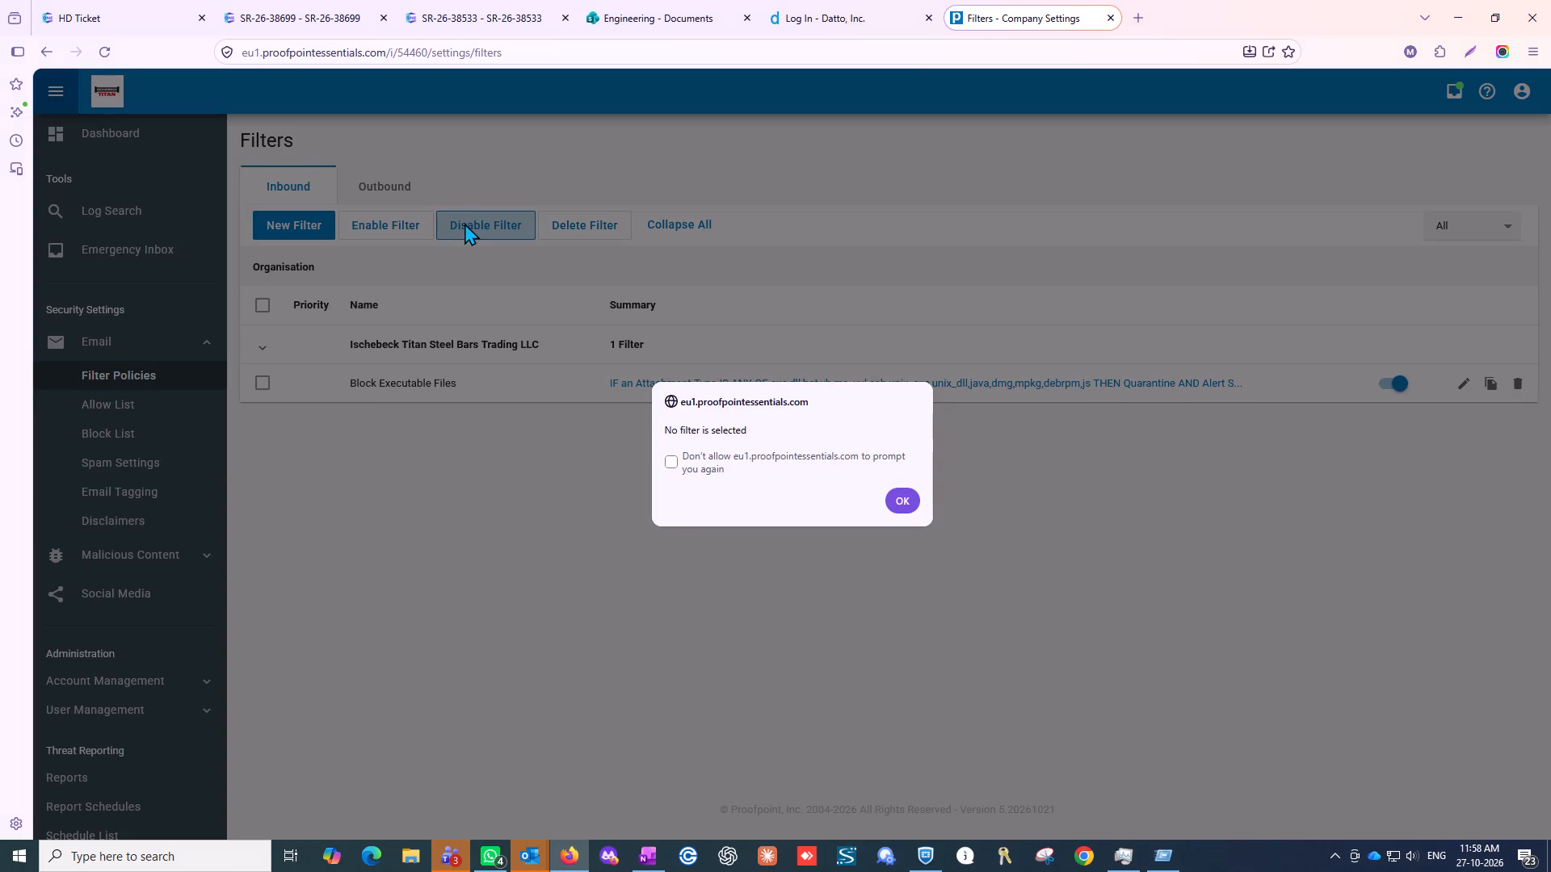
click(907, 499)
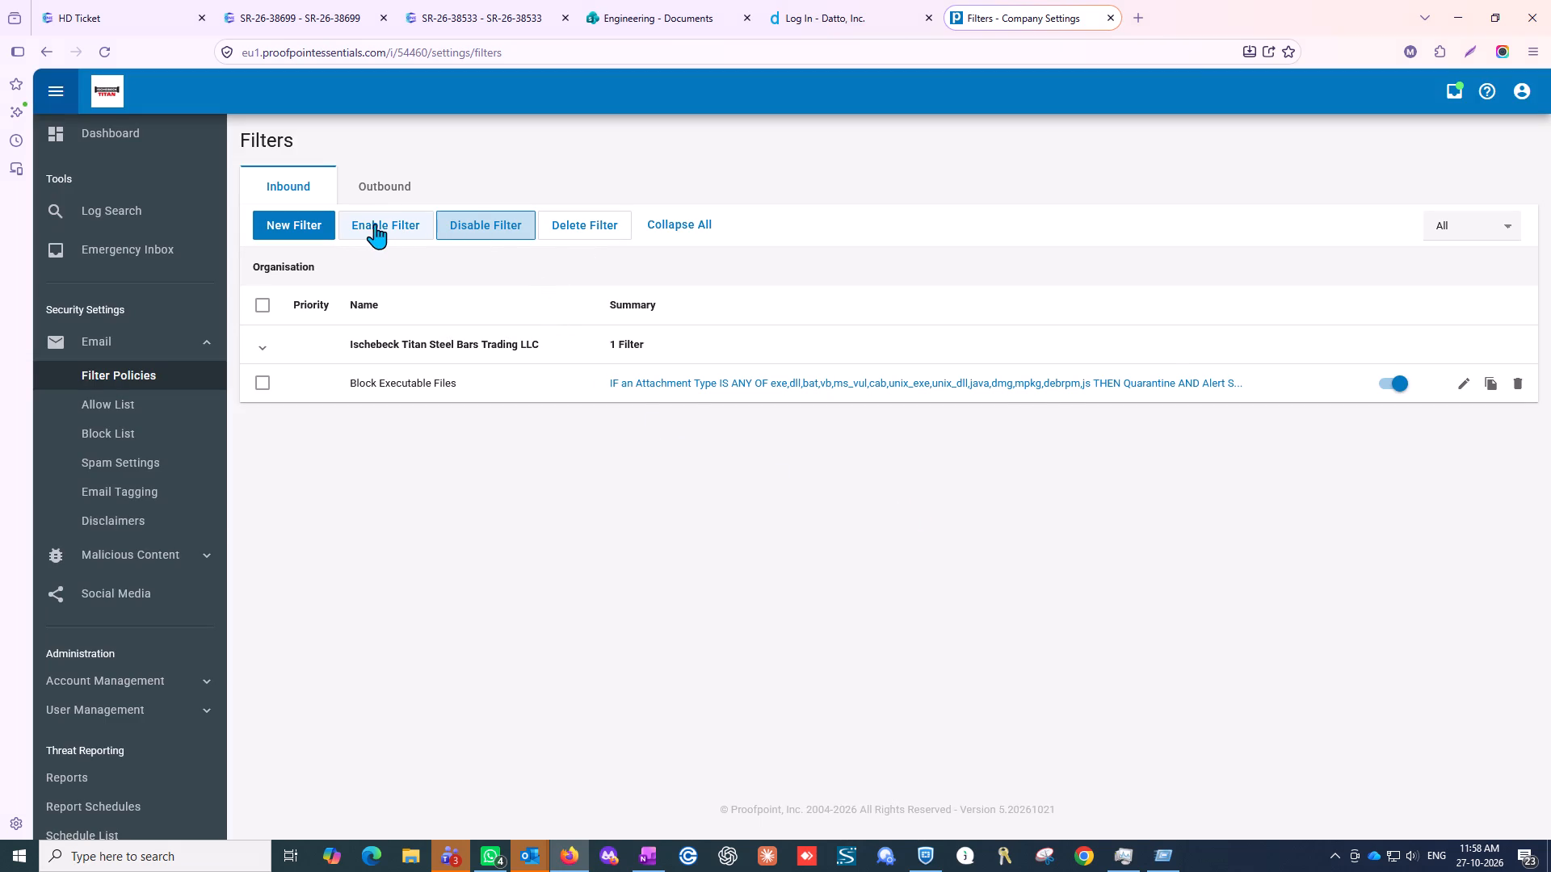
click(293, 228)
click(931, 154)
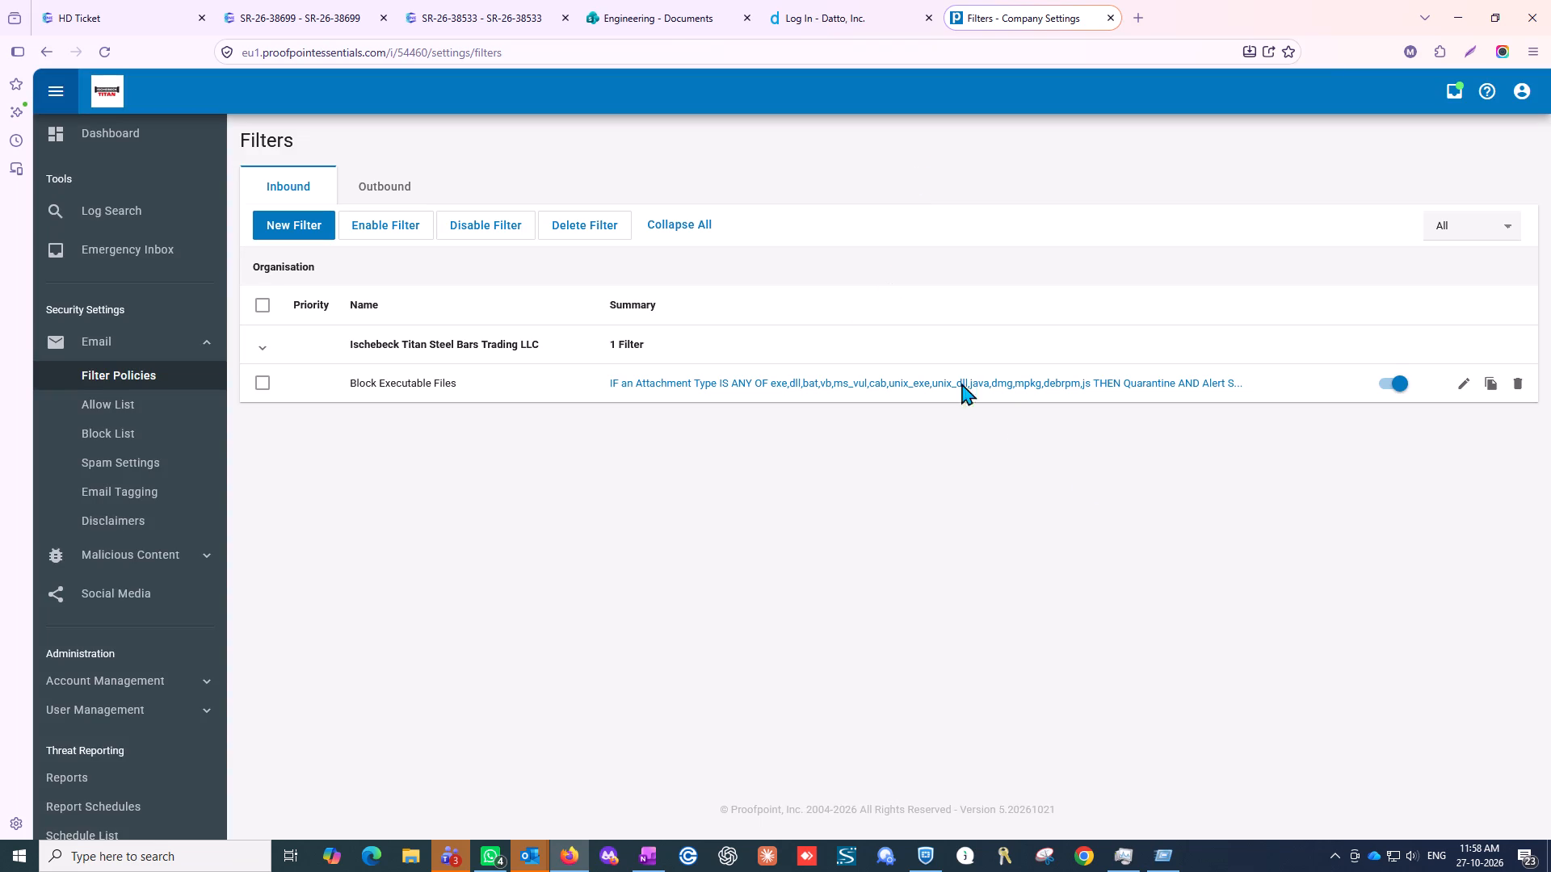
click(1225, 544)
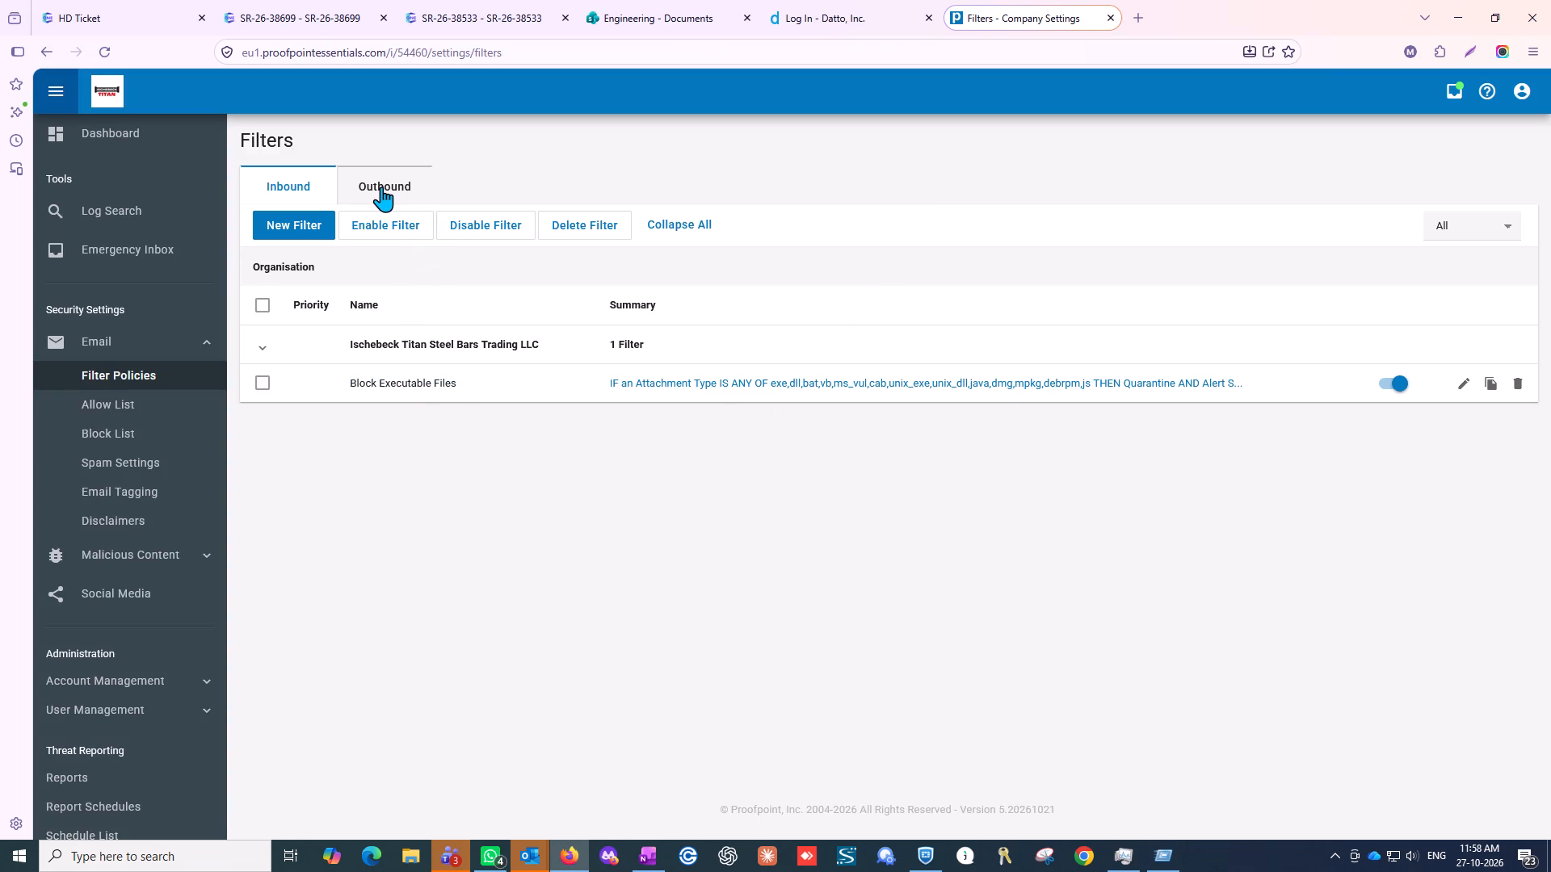
Check the organisation's outbound filter policies and return to the inbound ones.
click(381, 187)
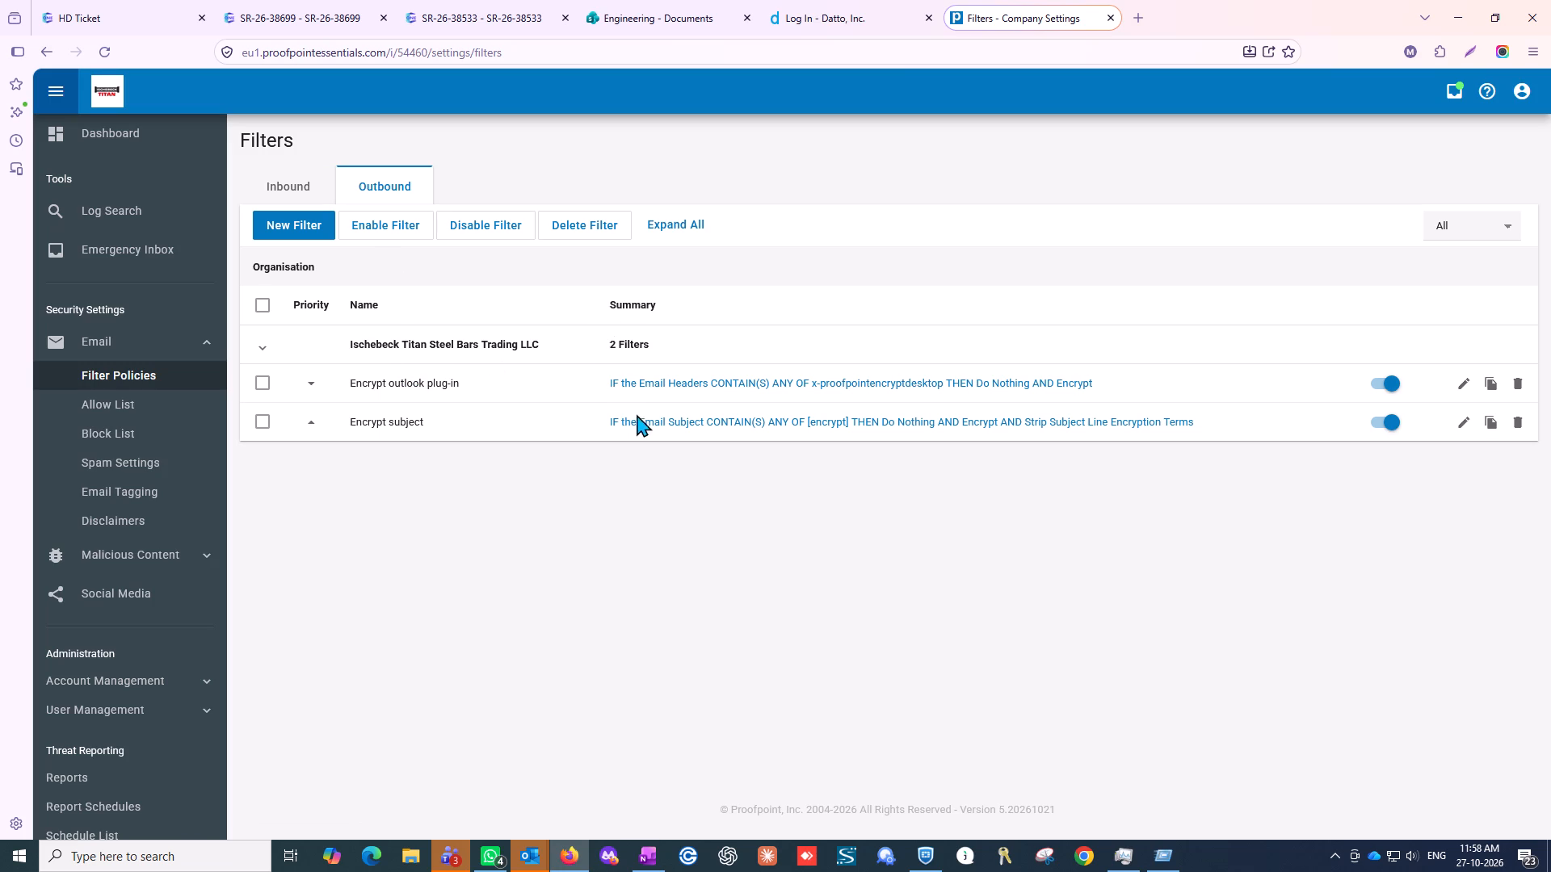
click(278, 187)
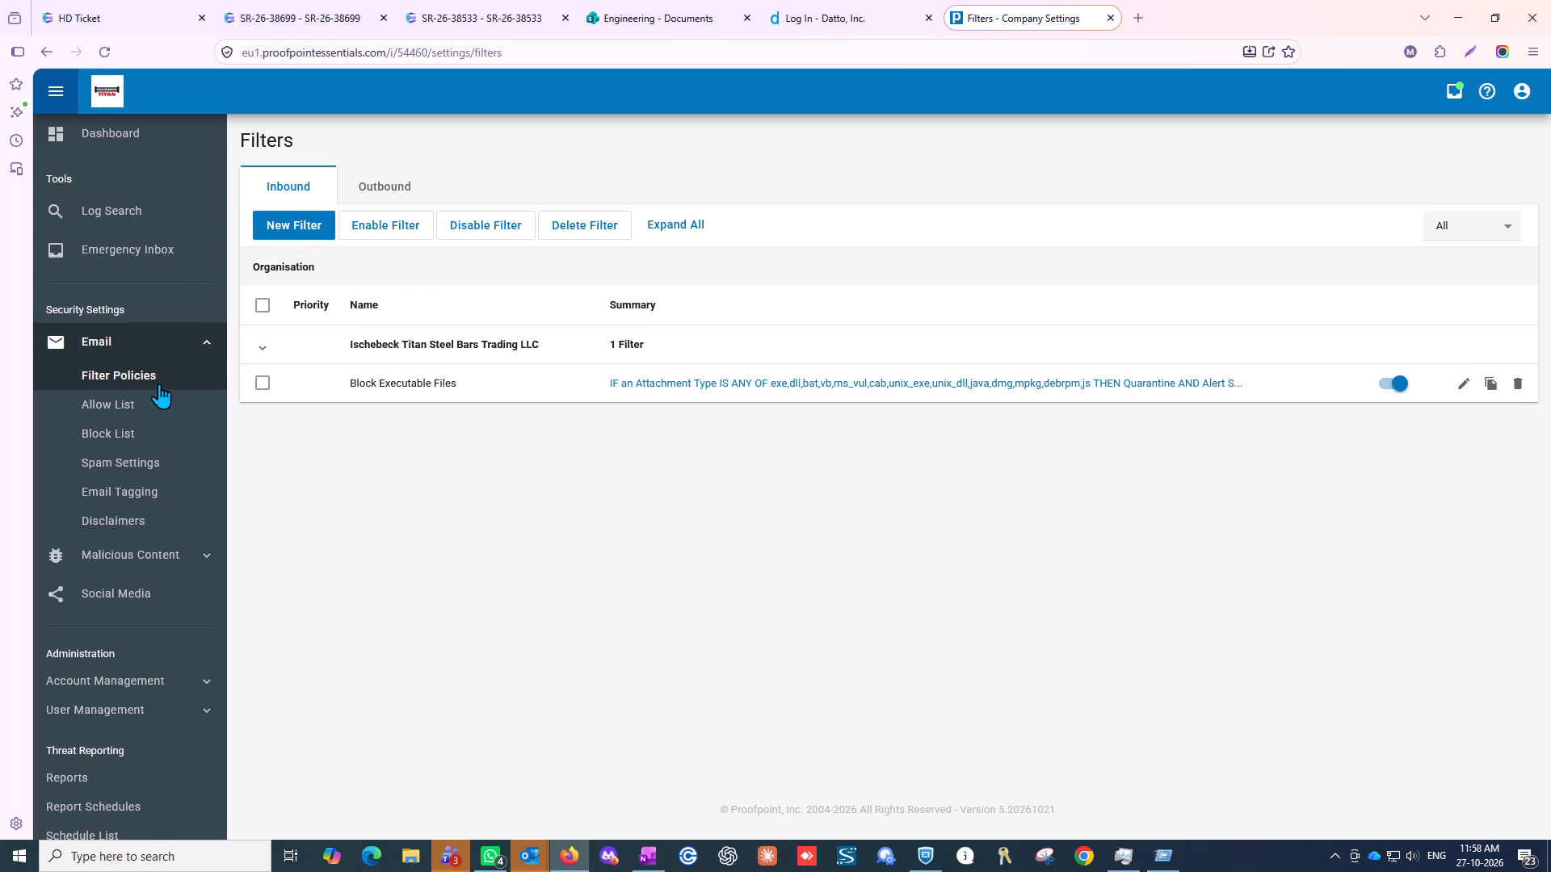
Open the organisation's email spam settings.
click(120, 463)
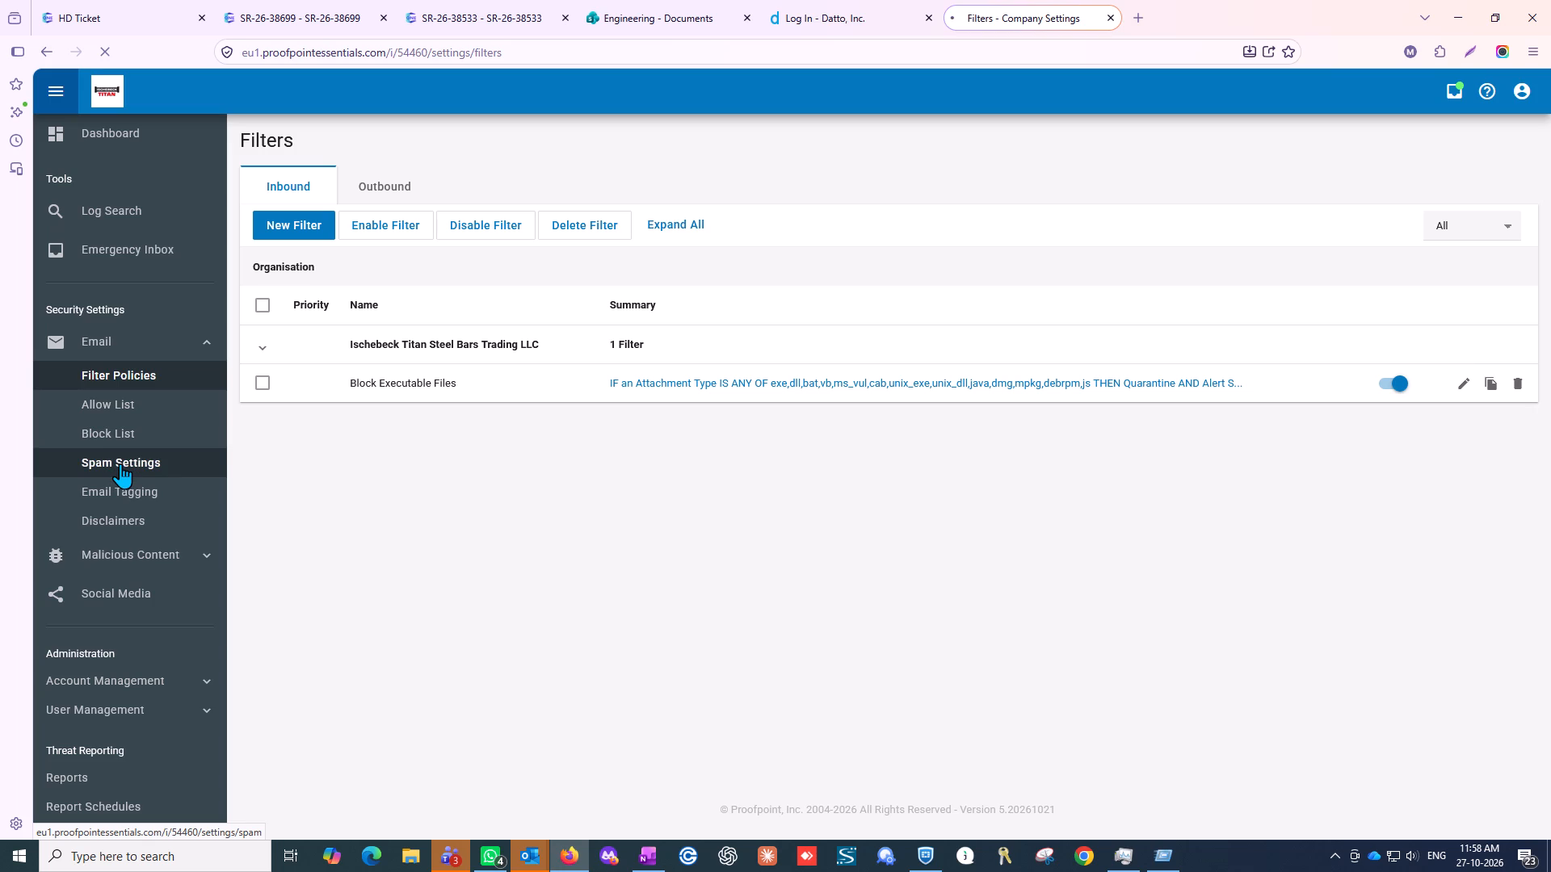